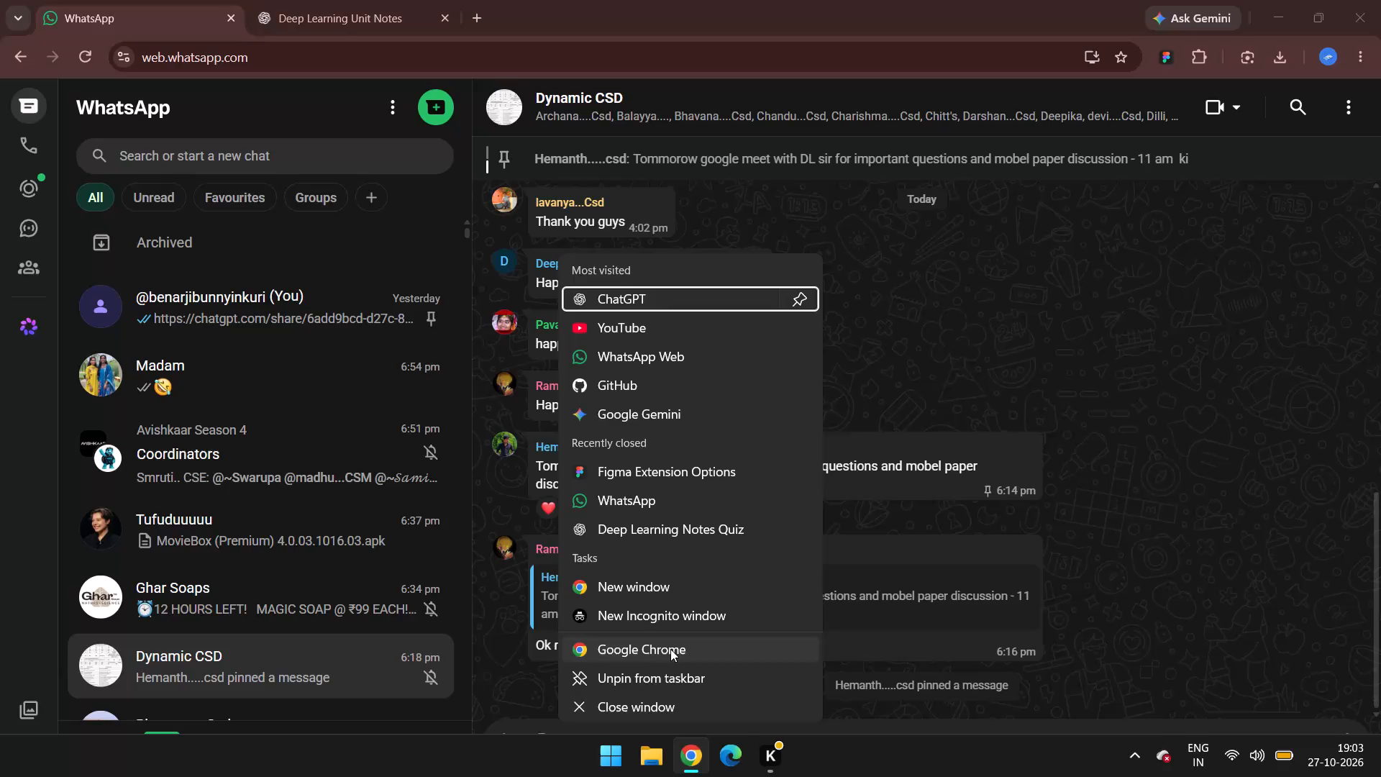
{"action": "left_click", "coordinate": [670, 649]}
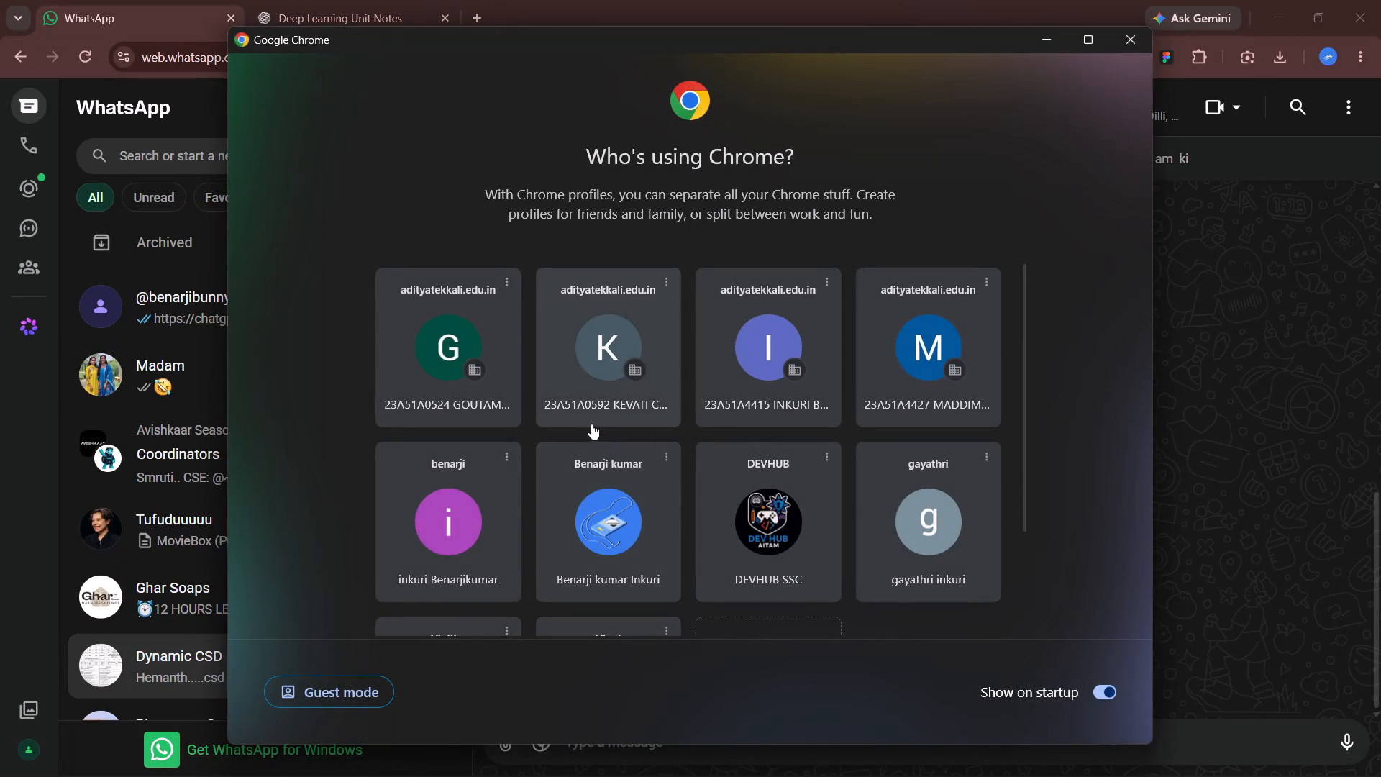
{"action": "left_click", "coordinate": [762, 342]}
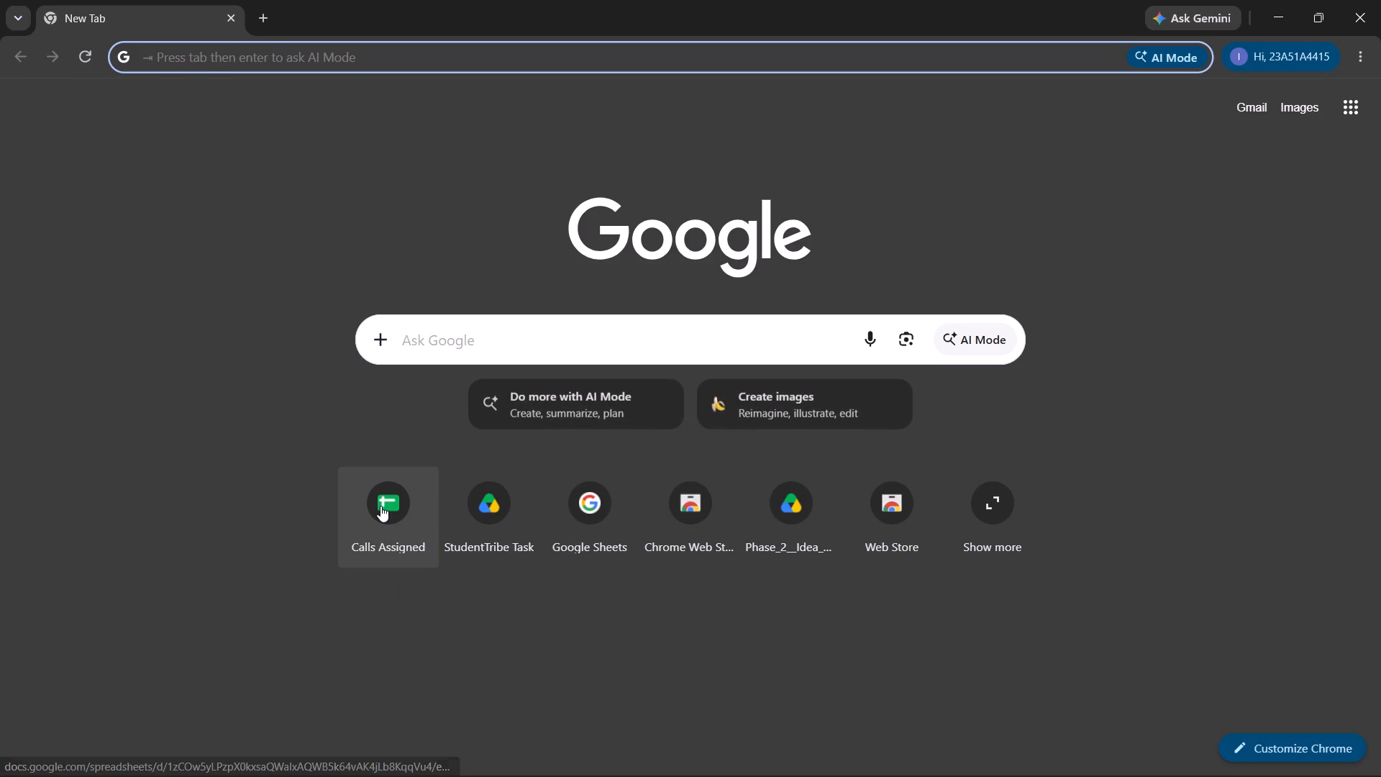
{"action": "left_click", "coordinate": [380, 506]}
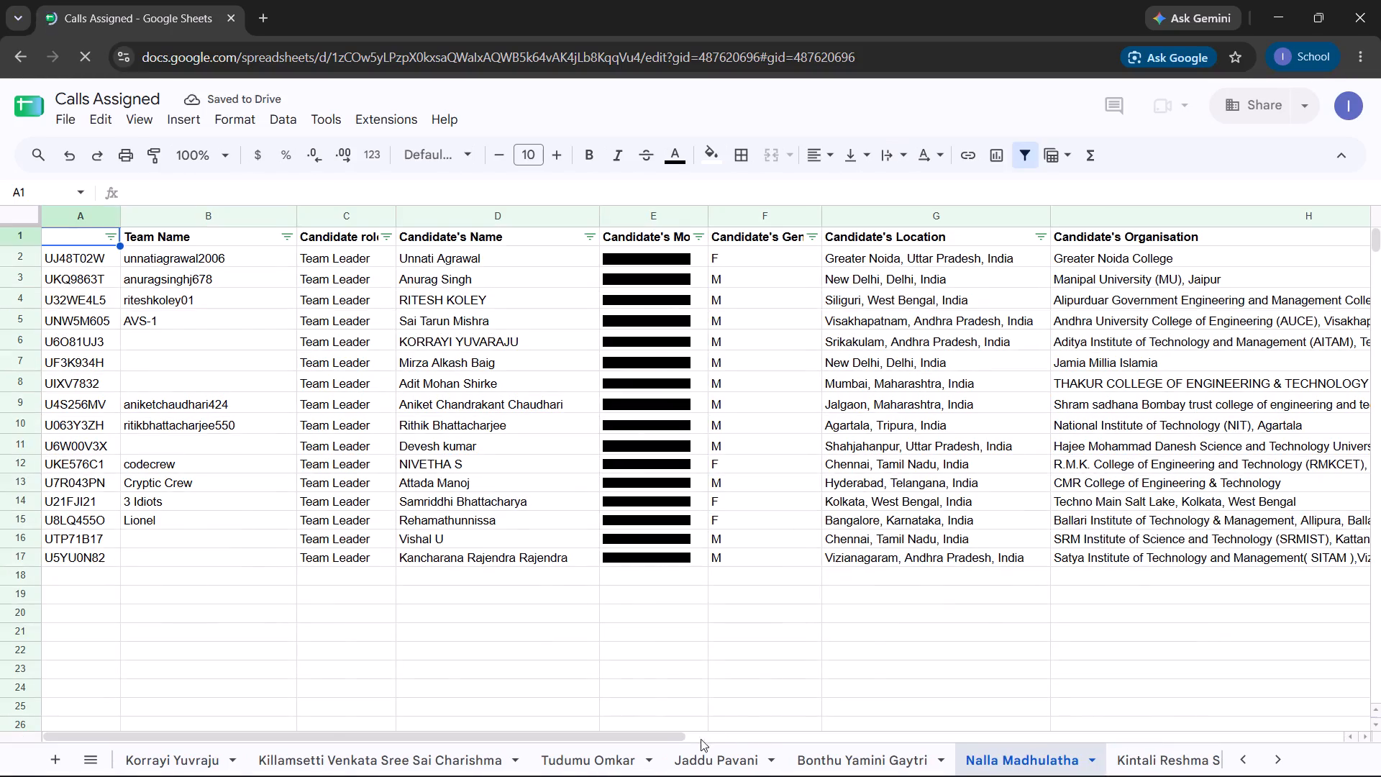
Find and open Inkuri's own coordinator sheet in the Calls Assigned spreadsheet.
{"action": "scroll", "coordinate": [922, 753], "scroll_direction": "left", "scroll_amount": 8}
{"action": "scroll", "coordinate": [922, 753], "scroll_direction": "right", "scroll_amount": 3}
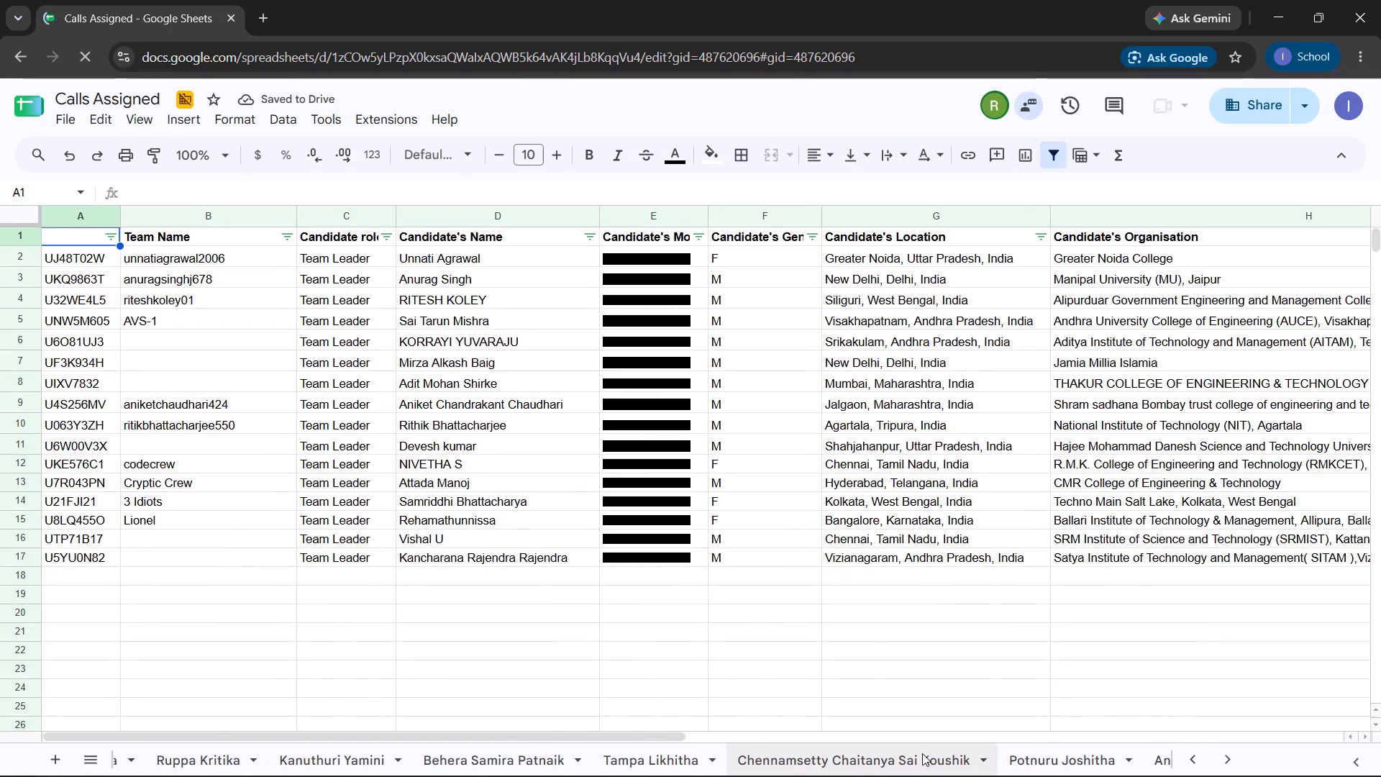
{"action": "scroll", "coordinate": [922, 753], "scroll_direction": "right", "scroll_amount": 3}
{"action": "scroll", "coordinate": [1047, 763], "scroll_direction": "left", "scroll_amount": 1}
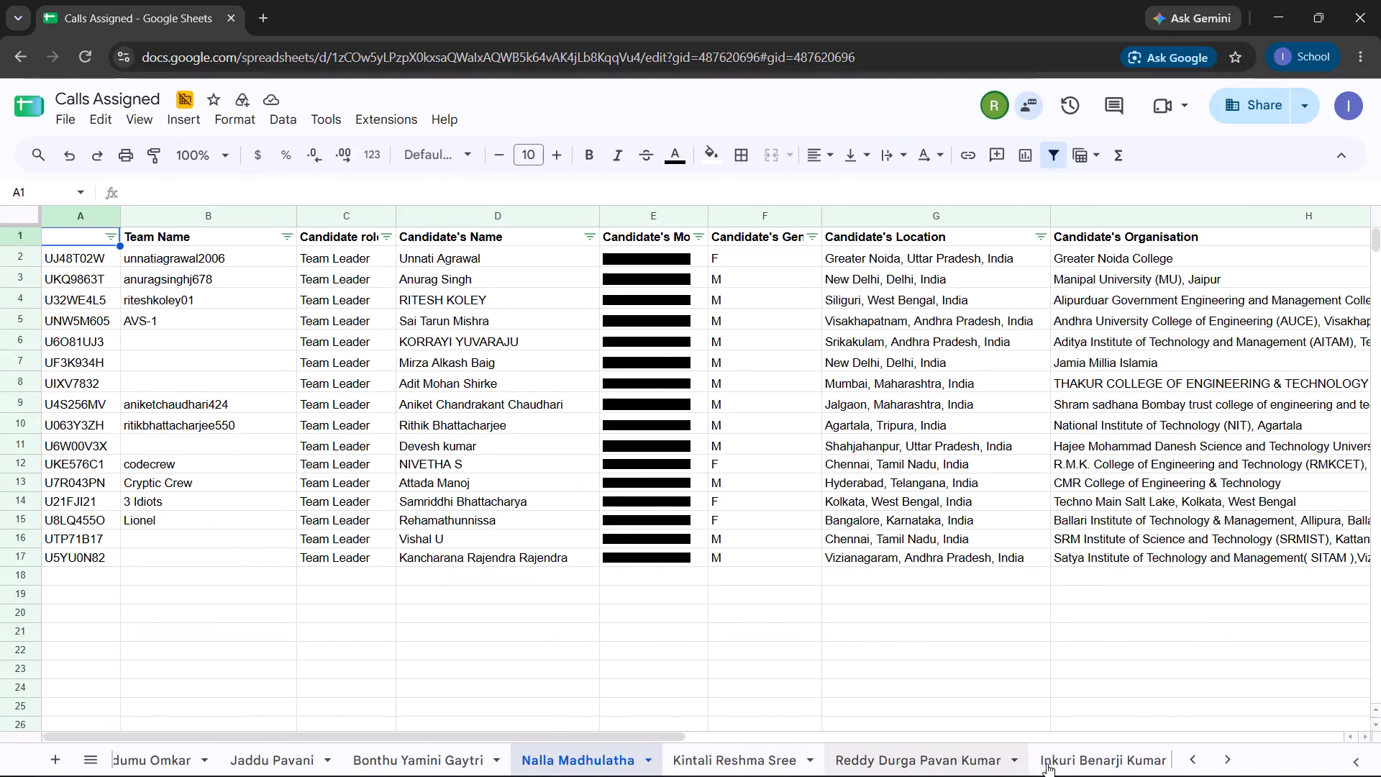
{"action": "scroll", "coordinate": [1047, 763], "scroll_direction": "left", "scroll_amount": 1}
{"action": "left_click", "coordinate": [1047, 763]}
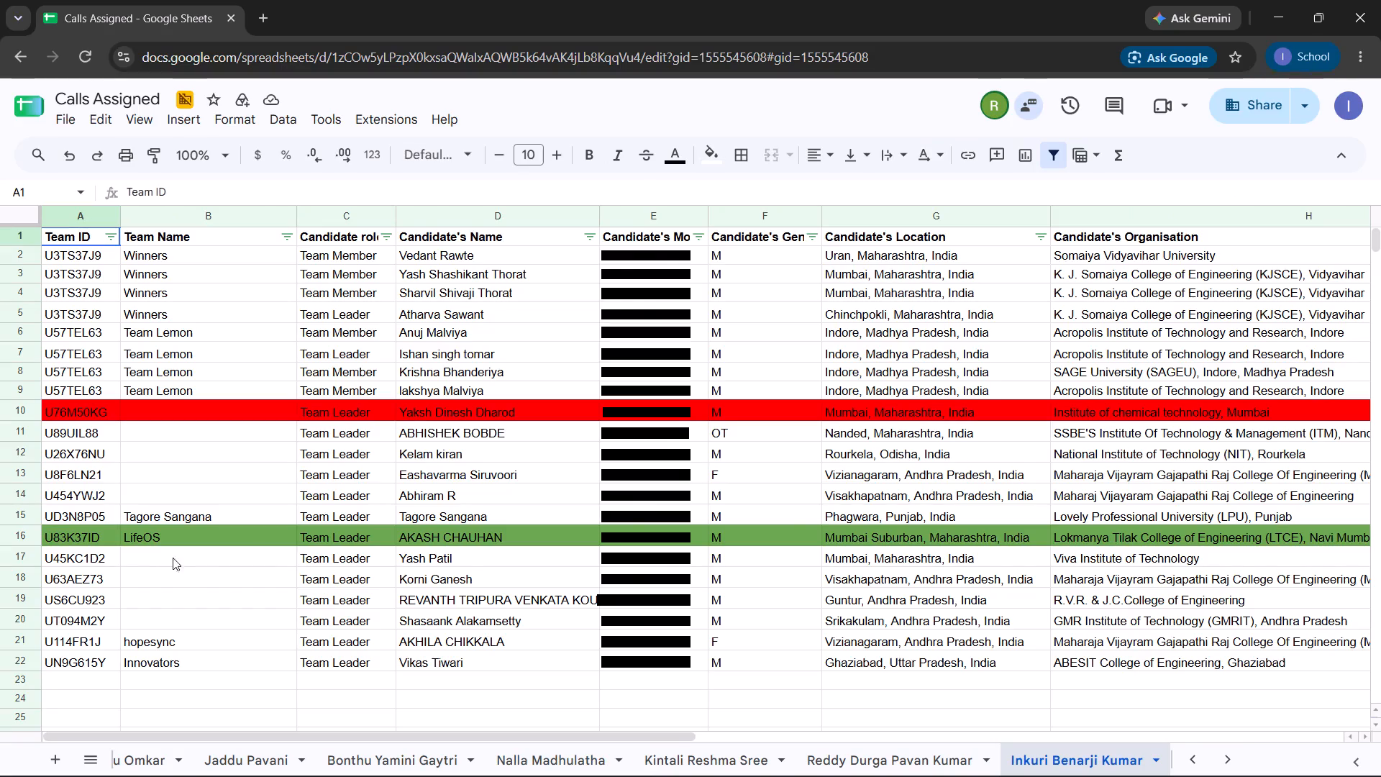
Add a conditional format rule to row 18 (team U63AEZ73) that fills non-empty cells with the standard red.
{"action": "left_click", "coordinate": [15, 575]}
{"action": "scroll", "coordinate": [844, 599], "scroll_direction": "left", "scroll_amount": 6}
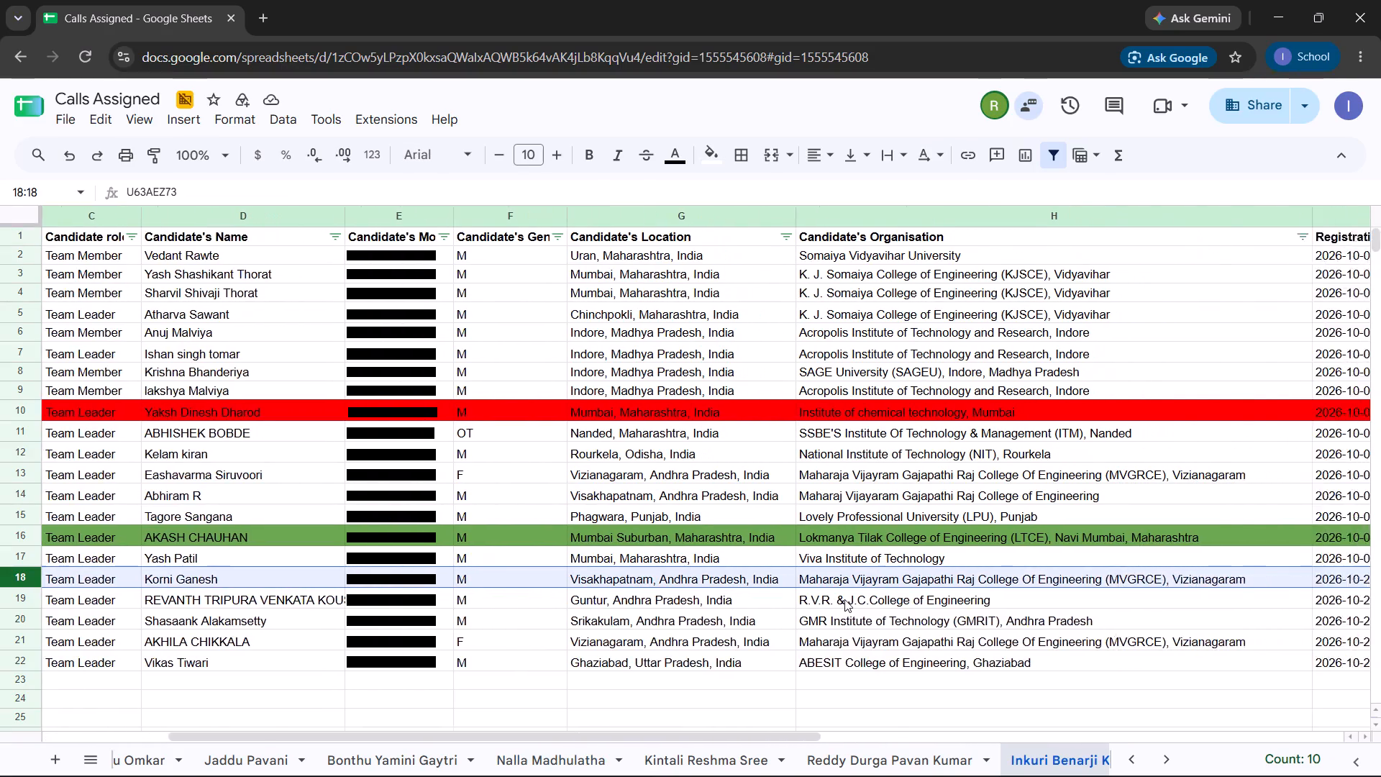
{"action": "scroll", "coordinate": [844, 599], "scroll_direction": "left", "scroll_amount": 9}
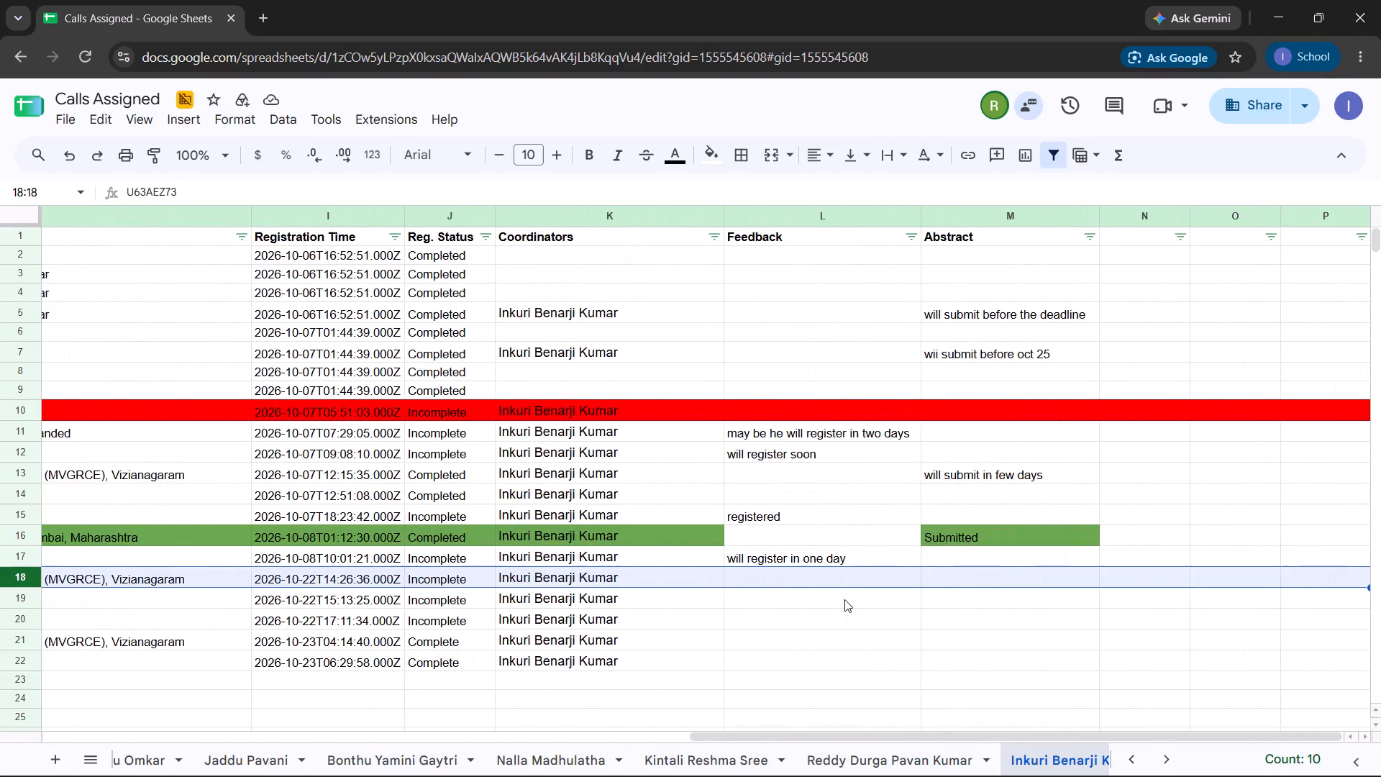
{"action": "scroll", "coordinate": [844, 599], "scroll_direction": "right", "scroll_amount": 11}
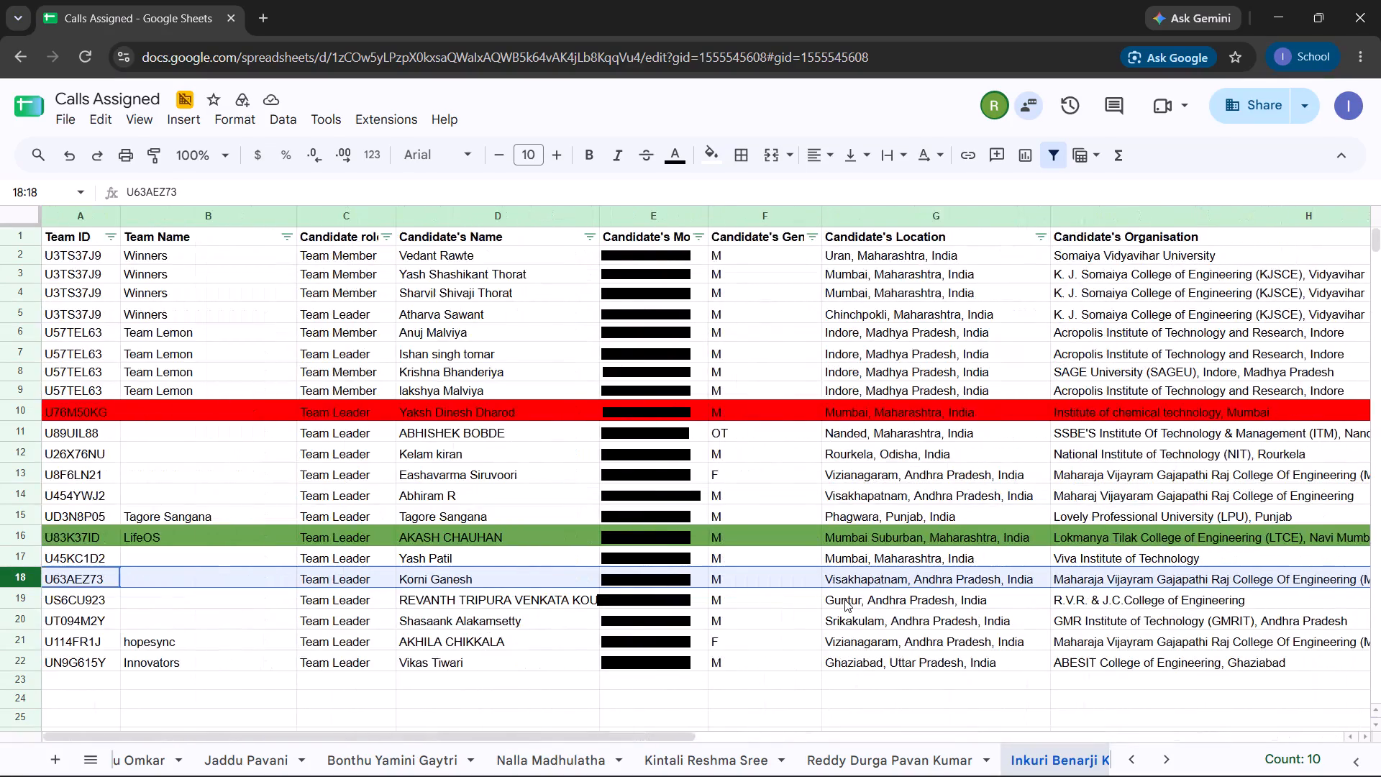
{"action": "right_click", "coordinate": [21, 578]}
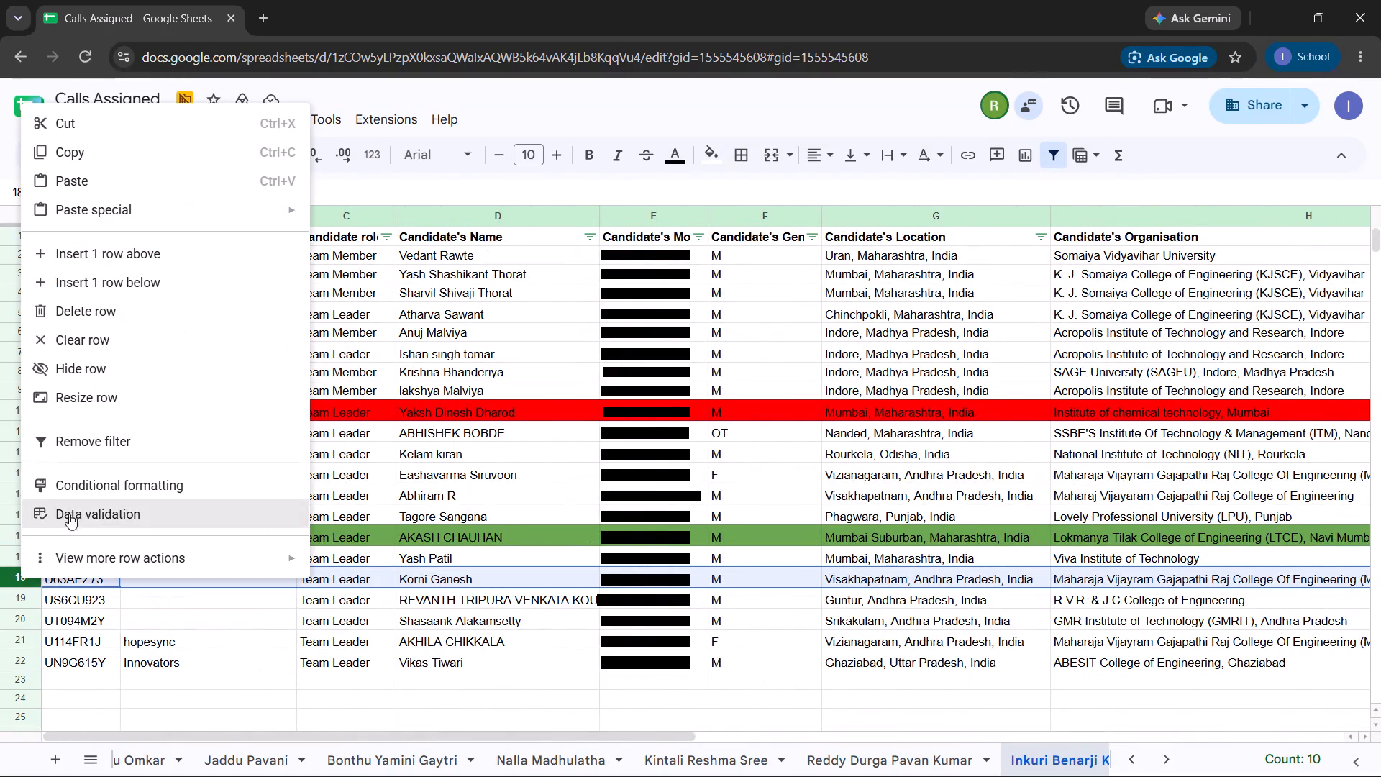
{"action": "left_click", "coordinate": [124, 480]}
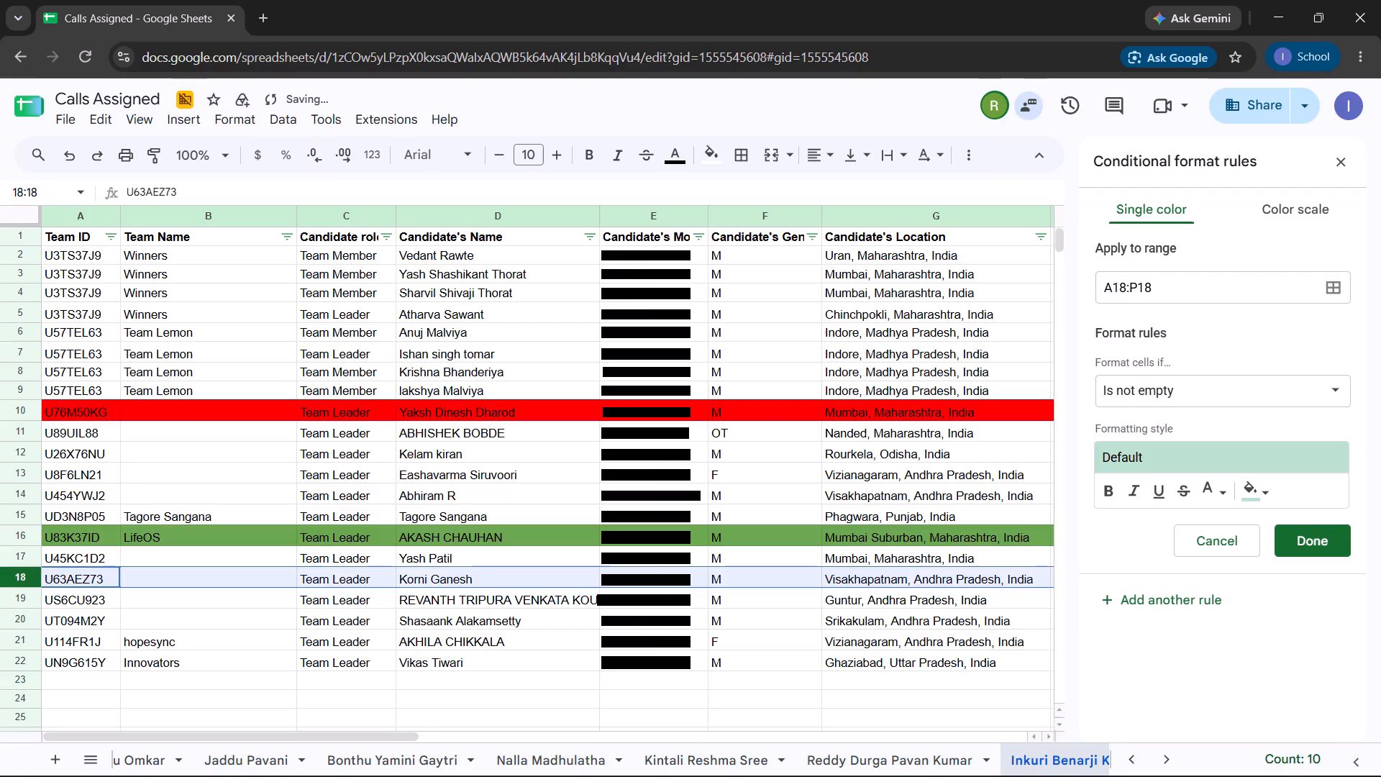
{"action": "left_click", "coordinate": [1264, 494]}
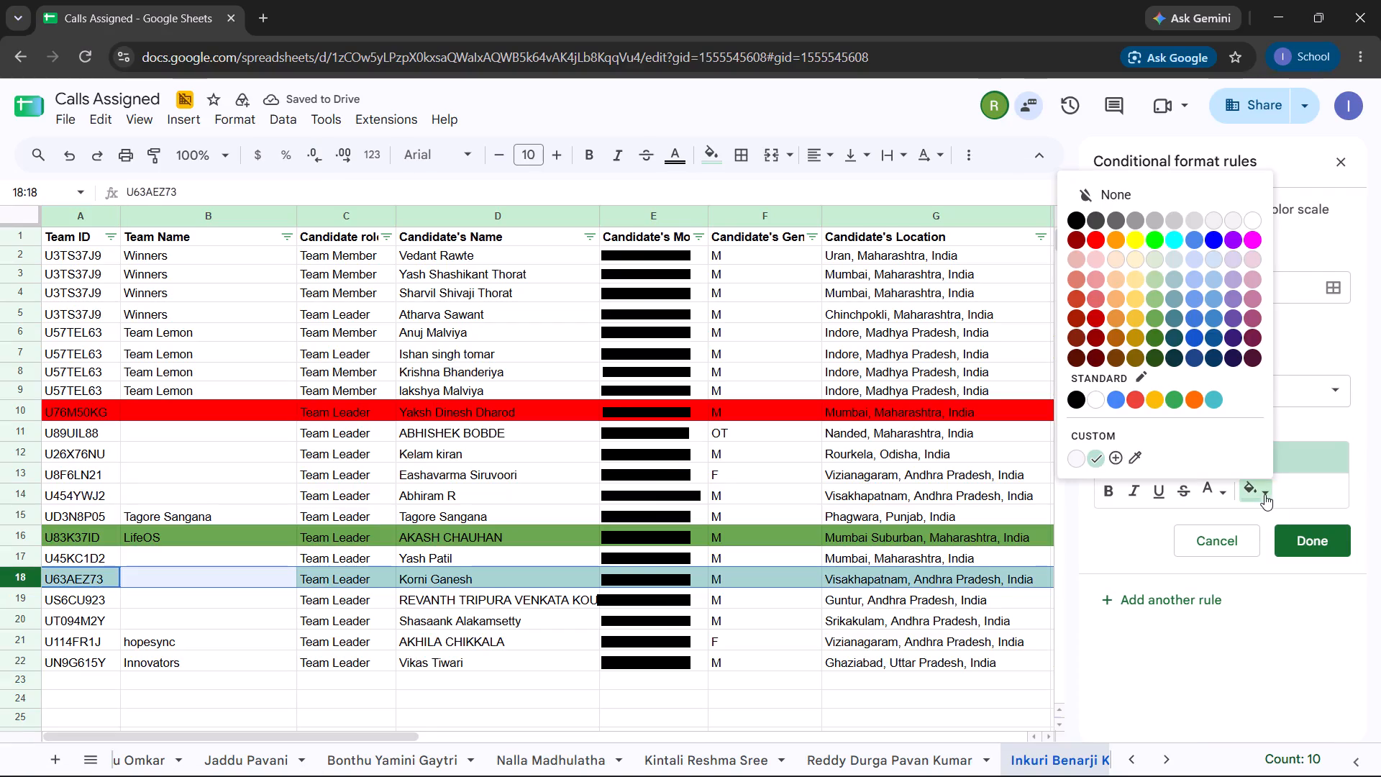
{"action": "left_click", "coordinate": [1138, 401]}
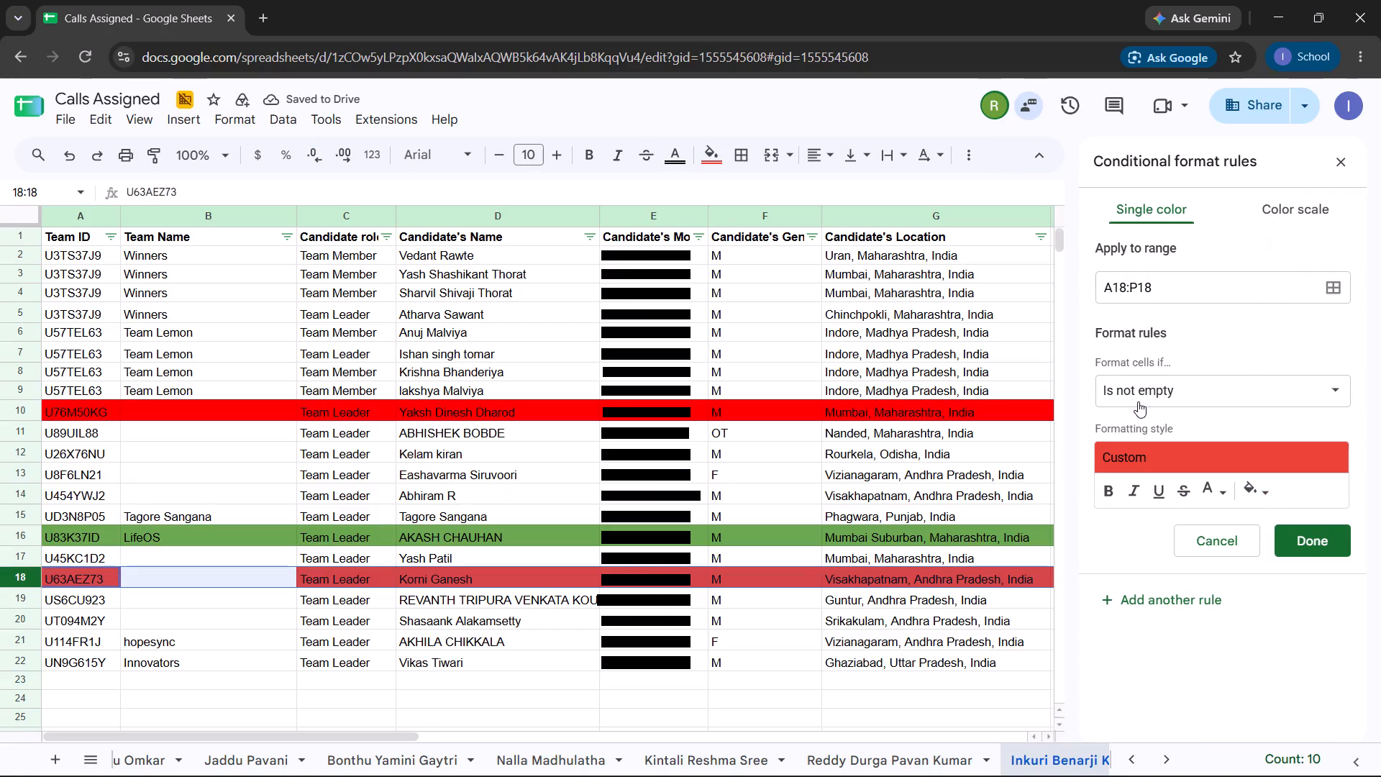
Change the rule's fill to the bright red sampled from row 10, save the rule and close the rule settings.
{"action": "left_click", "coordinate": [1256, 495]}
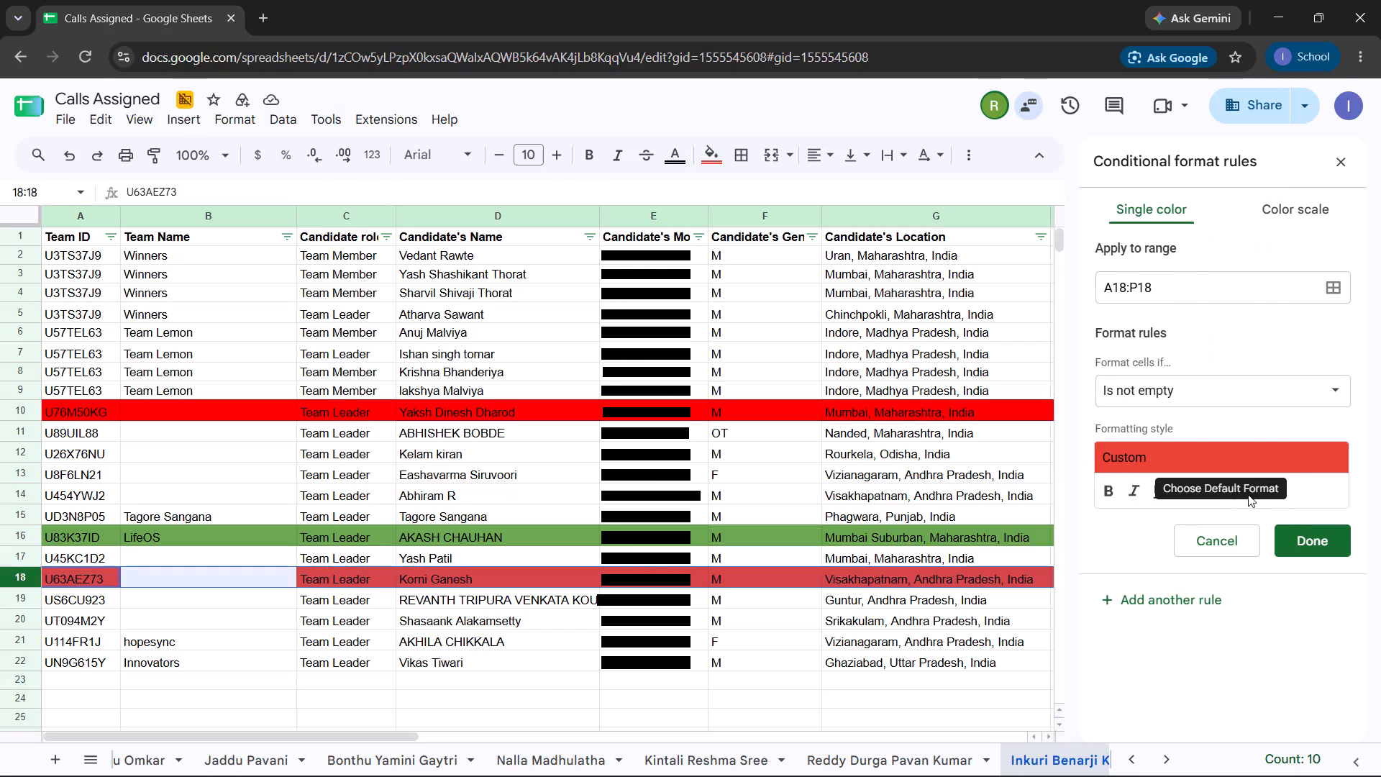
{"action": "left_click", "coordinate": [1265, 494]}
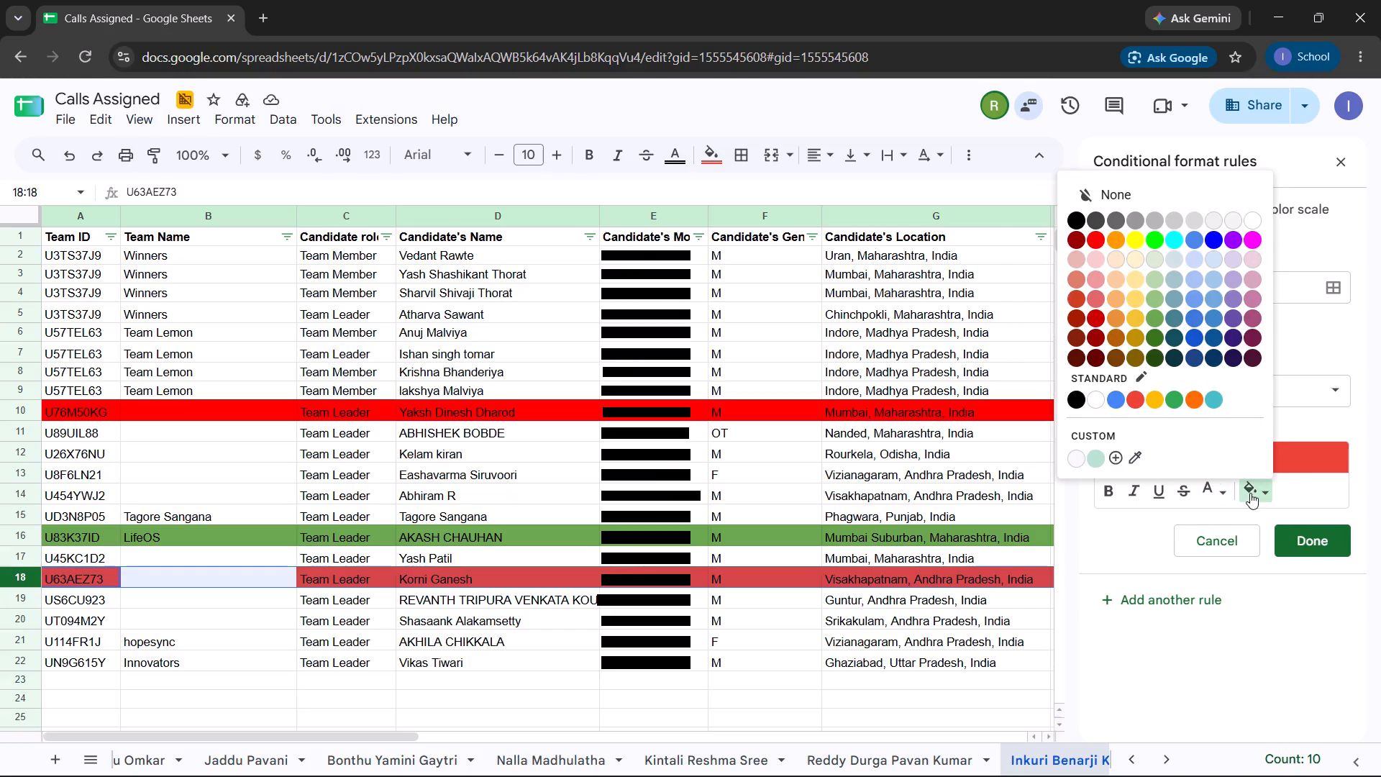
{"action": "left_click", "coordinate": [1137, 459]}
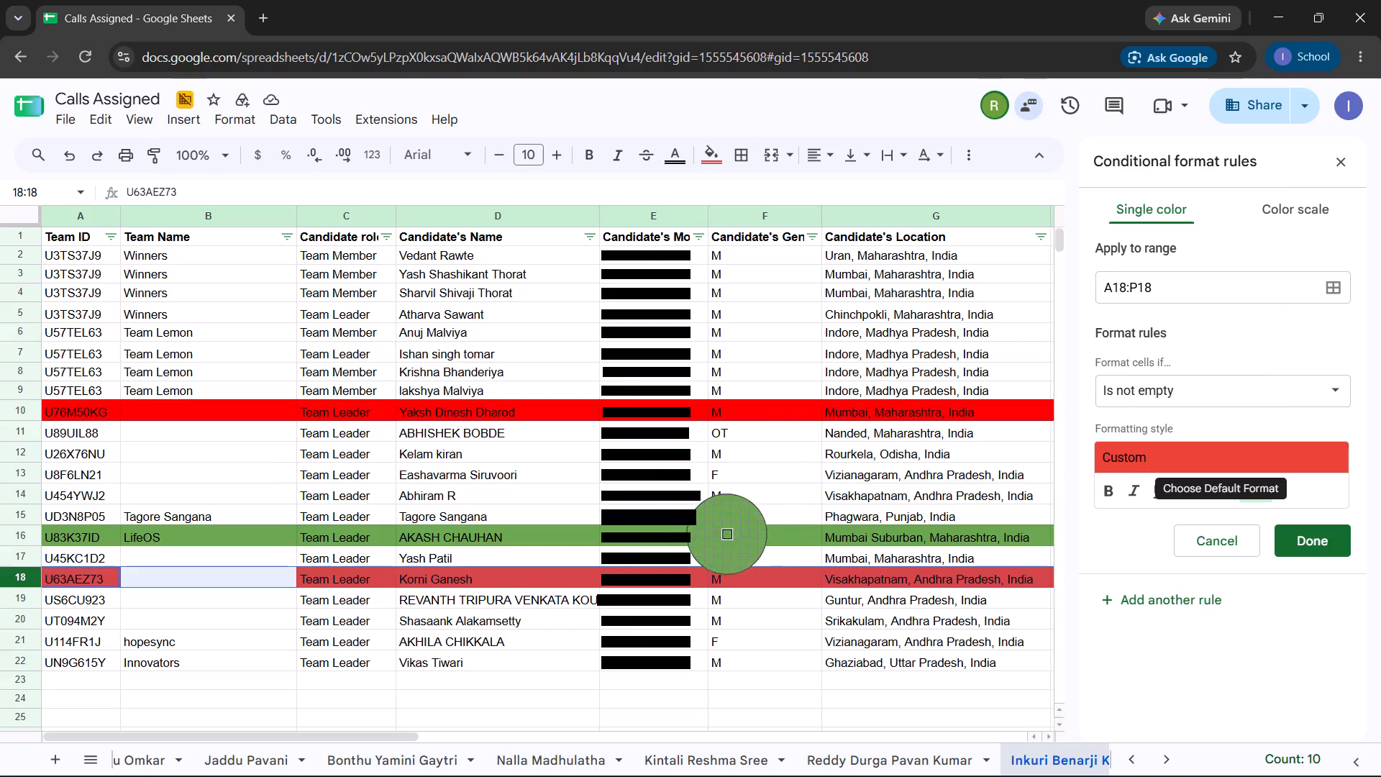
{"action": "left_click", "coordinate": [757, 414]}
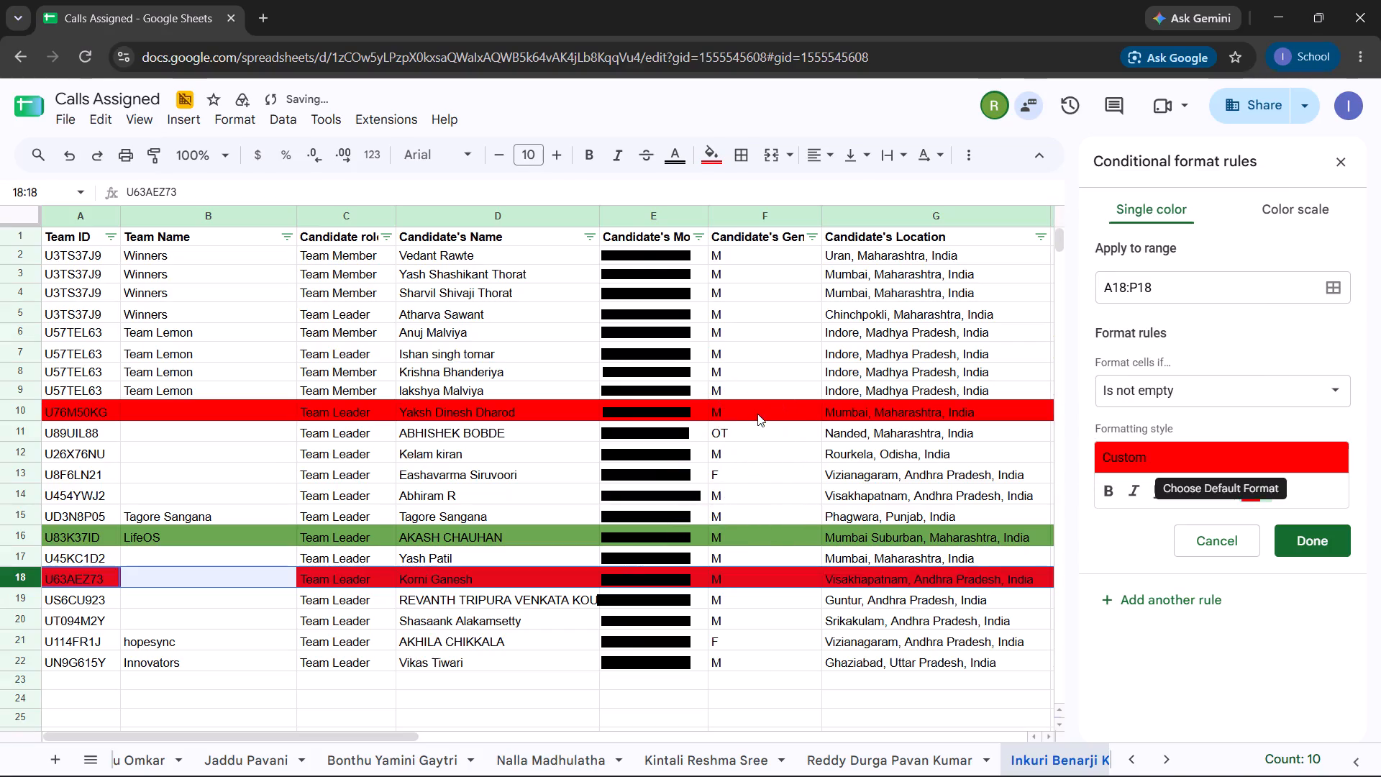
{"action": "left_click", "coordinate": [1310, 546]}
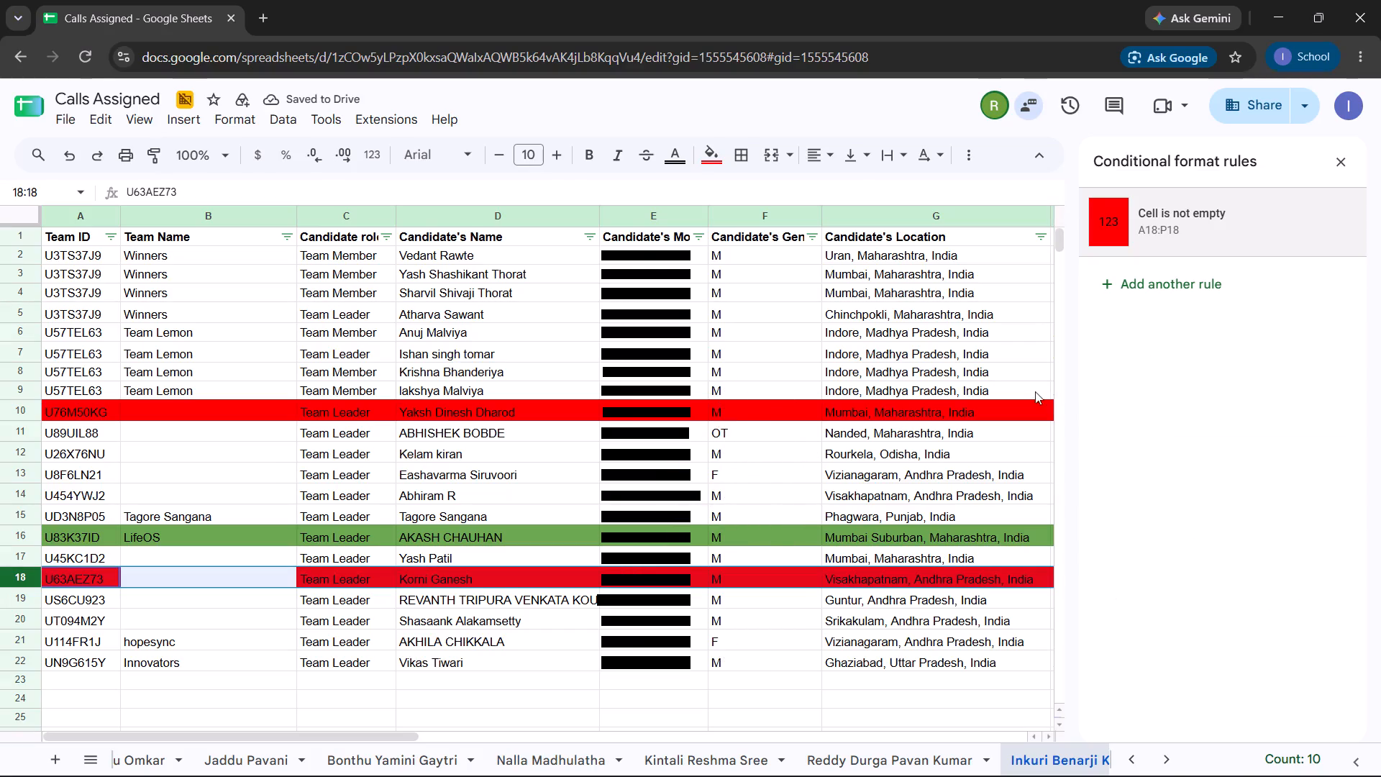
{"action": "left_click", "coordinate": [1344, 161]}
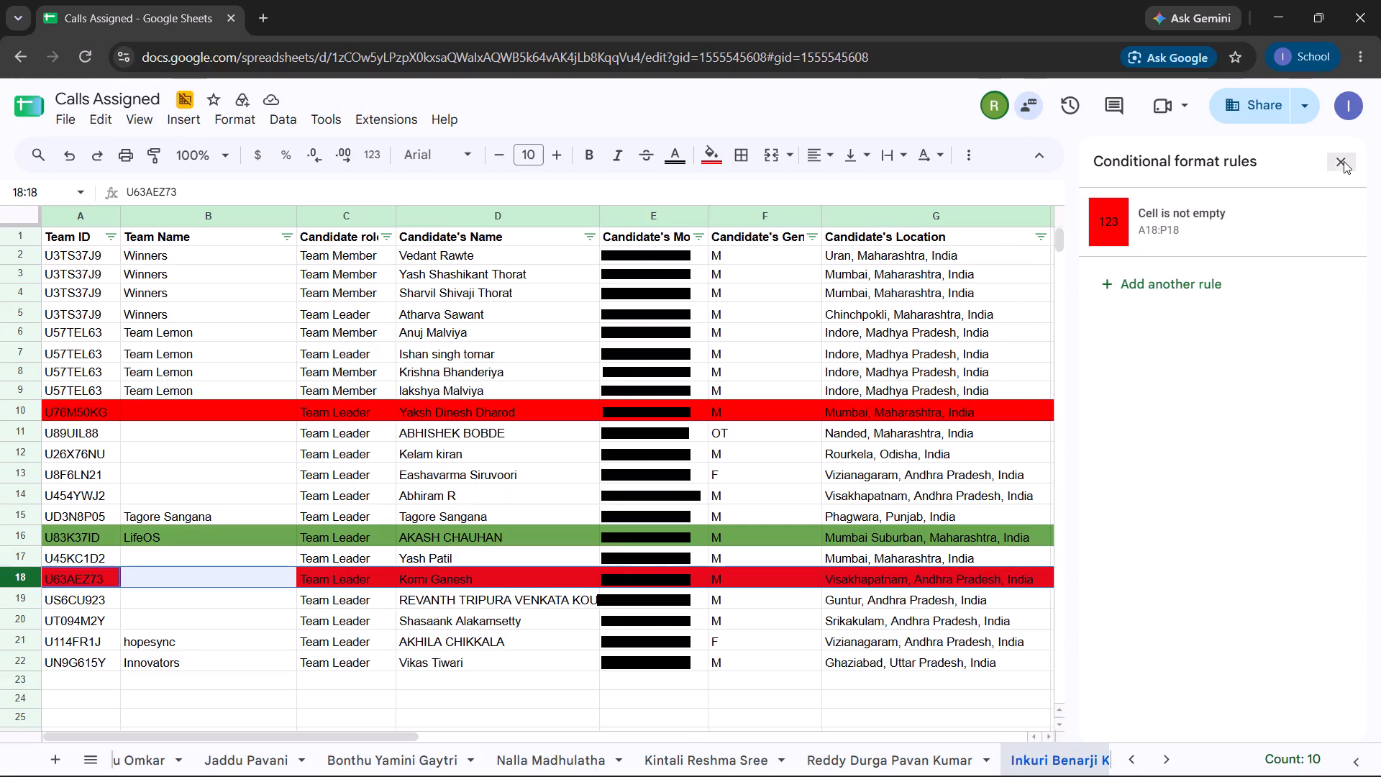
Enter a note beginning "wi" in the Abstract cell of row 21 (team hopesync).
{"action": "scroll", "coordinate": [691, 627], "scroll_direction": "up", "scroll_amount": 1}
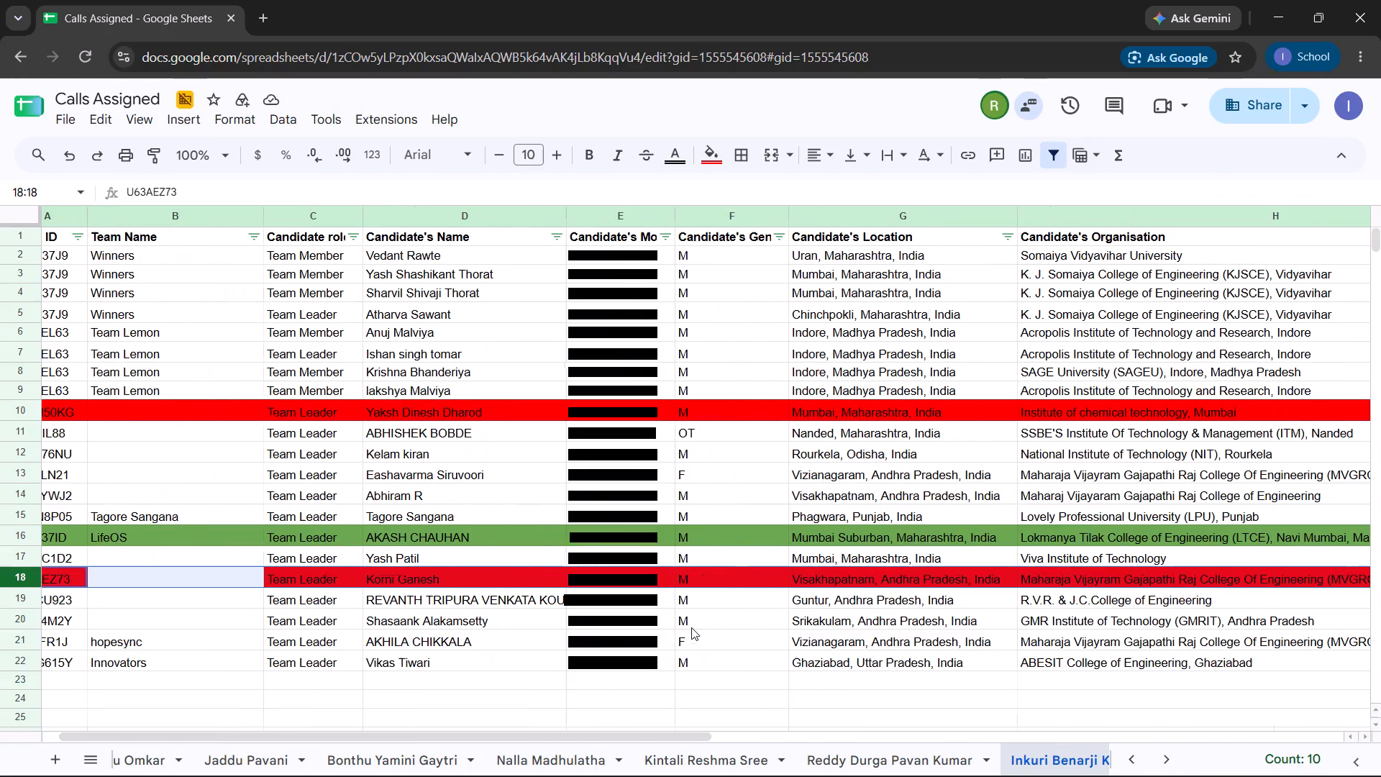
{"action": "scroll", "coordinate": [691, 627], "scroll_direction": "up", "scroll_amount": 1}
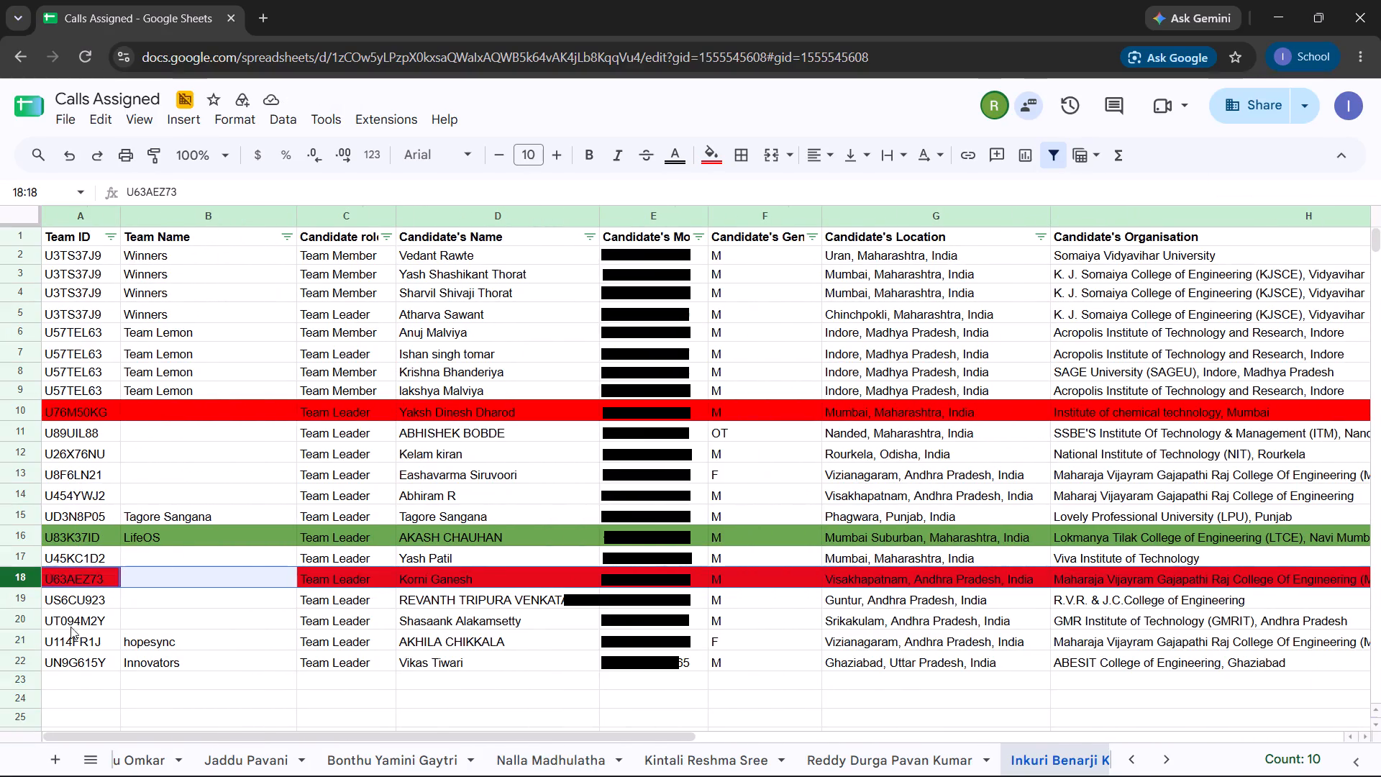
{"action": "left_click", "coordinate": [11, 640]}
{"action": "scroll", "coordinate": [1127, 593], "scroll_direction": "left", "scroll_amount": 3}
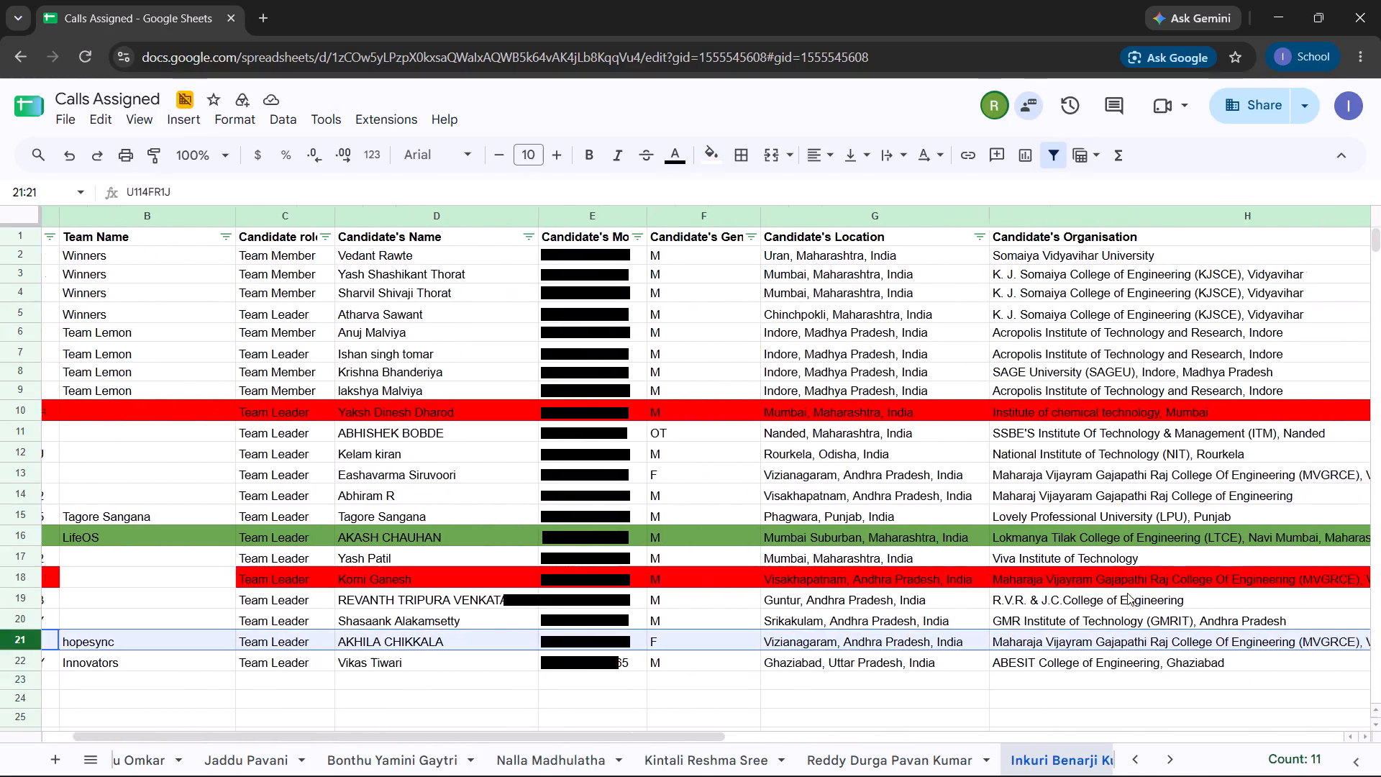
{"action": "scroll", "coordinate": [1127, 593], "scroll_direction": "left", "scroll_amount": 7}
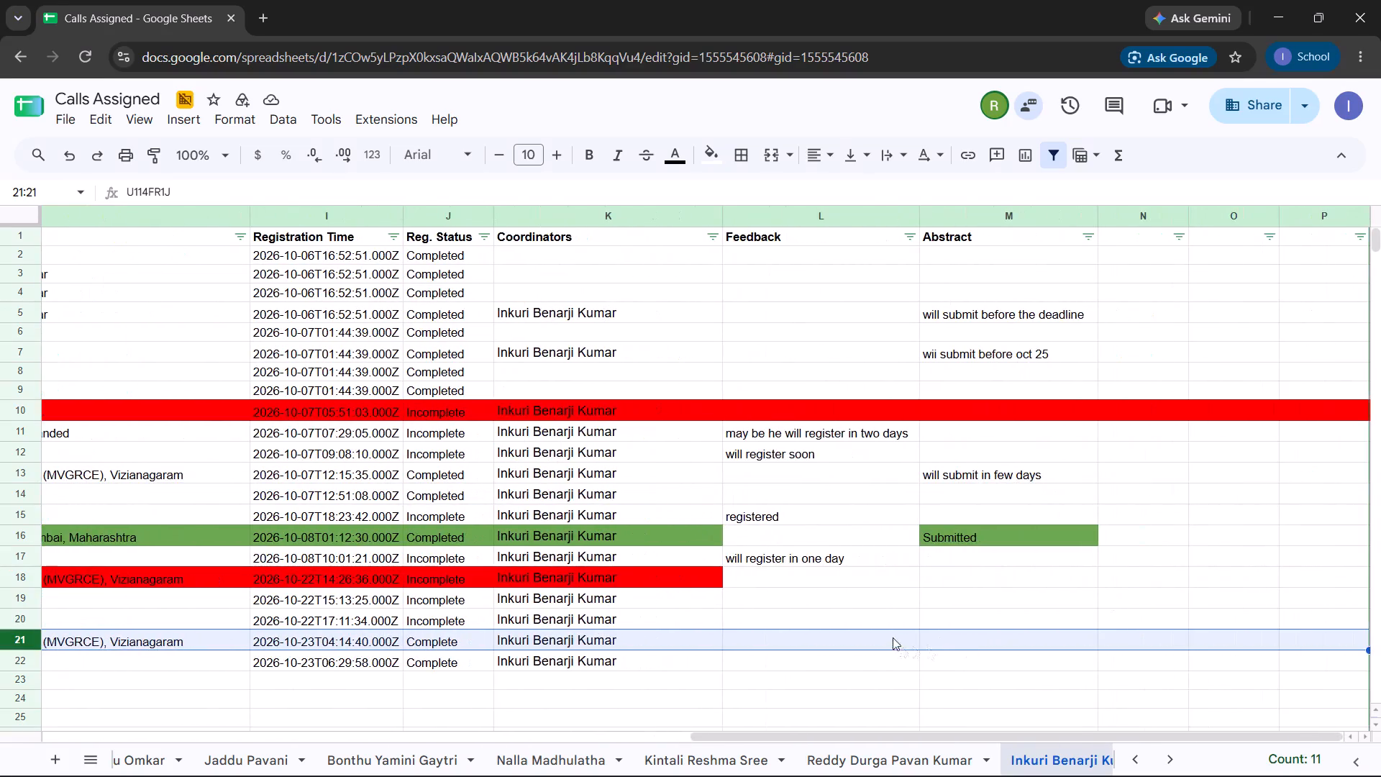
{"action": "double_click", "coordinate": [940, 642]}
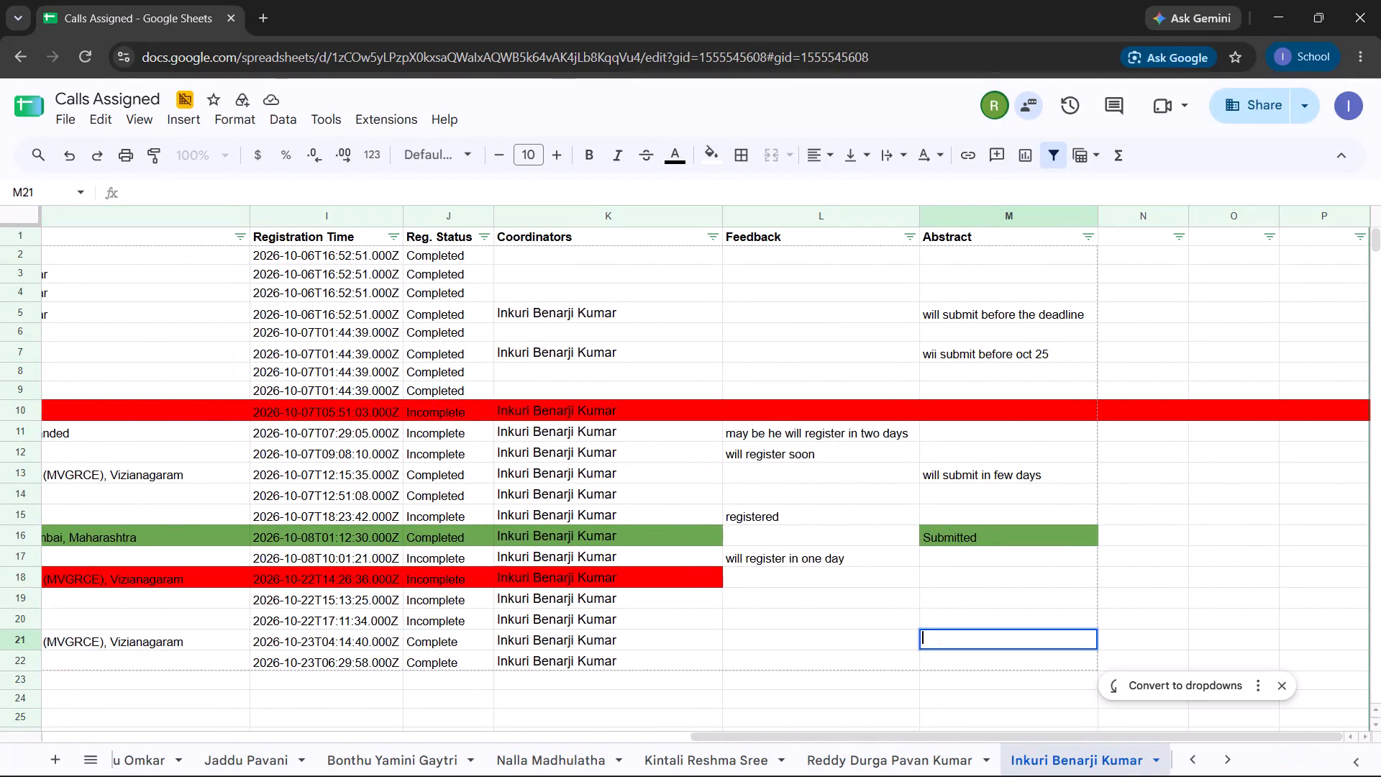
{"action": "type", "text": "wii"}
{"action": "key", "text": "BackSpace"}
Complete the Abstract note for team hopesync in row 21 as "will submit in few days".
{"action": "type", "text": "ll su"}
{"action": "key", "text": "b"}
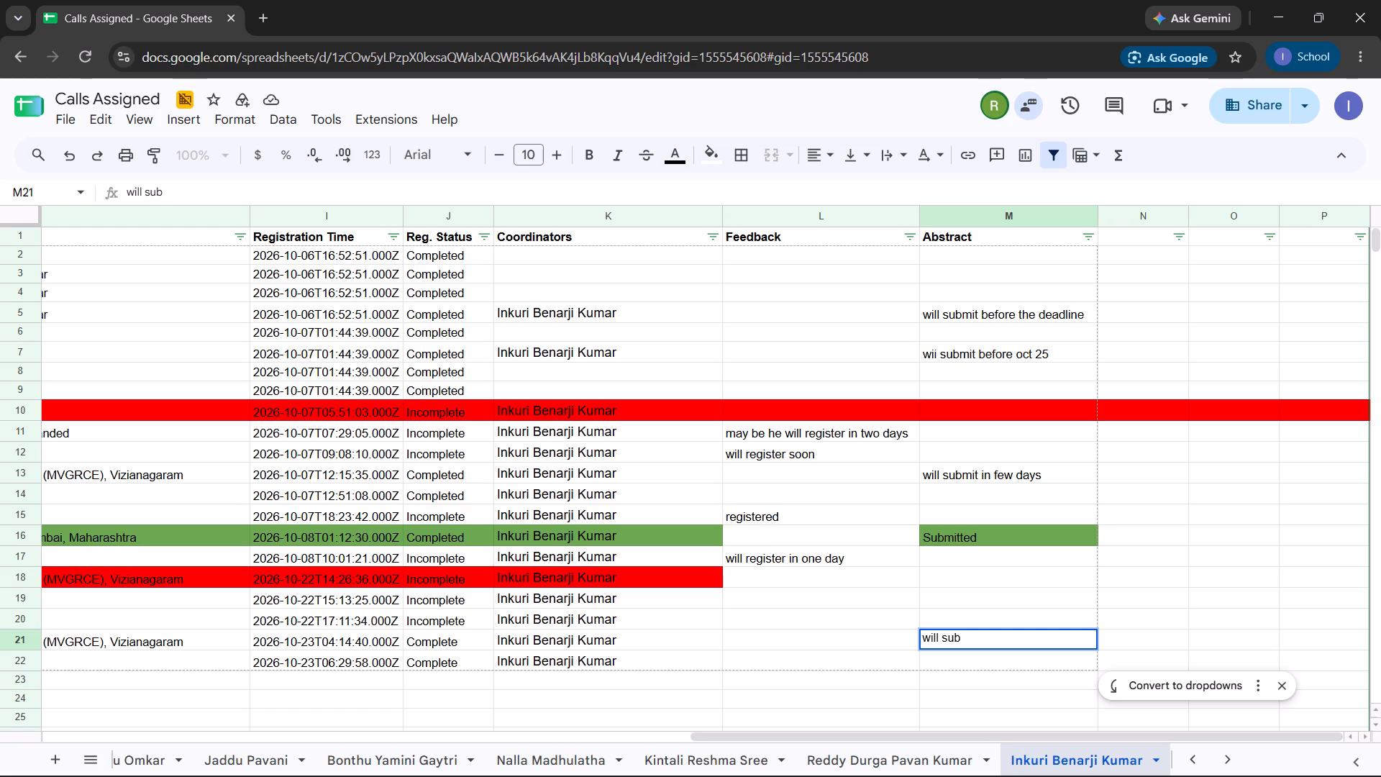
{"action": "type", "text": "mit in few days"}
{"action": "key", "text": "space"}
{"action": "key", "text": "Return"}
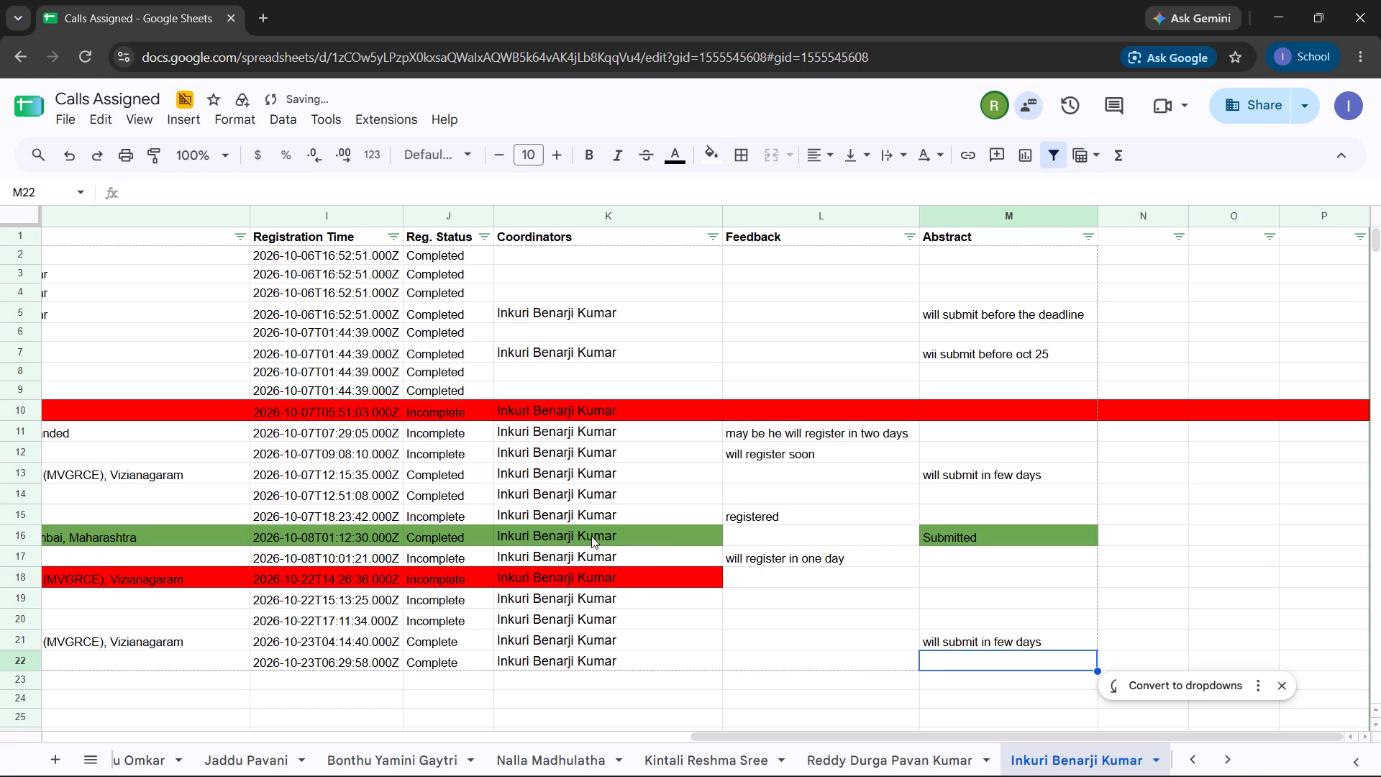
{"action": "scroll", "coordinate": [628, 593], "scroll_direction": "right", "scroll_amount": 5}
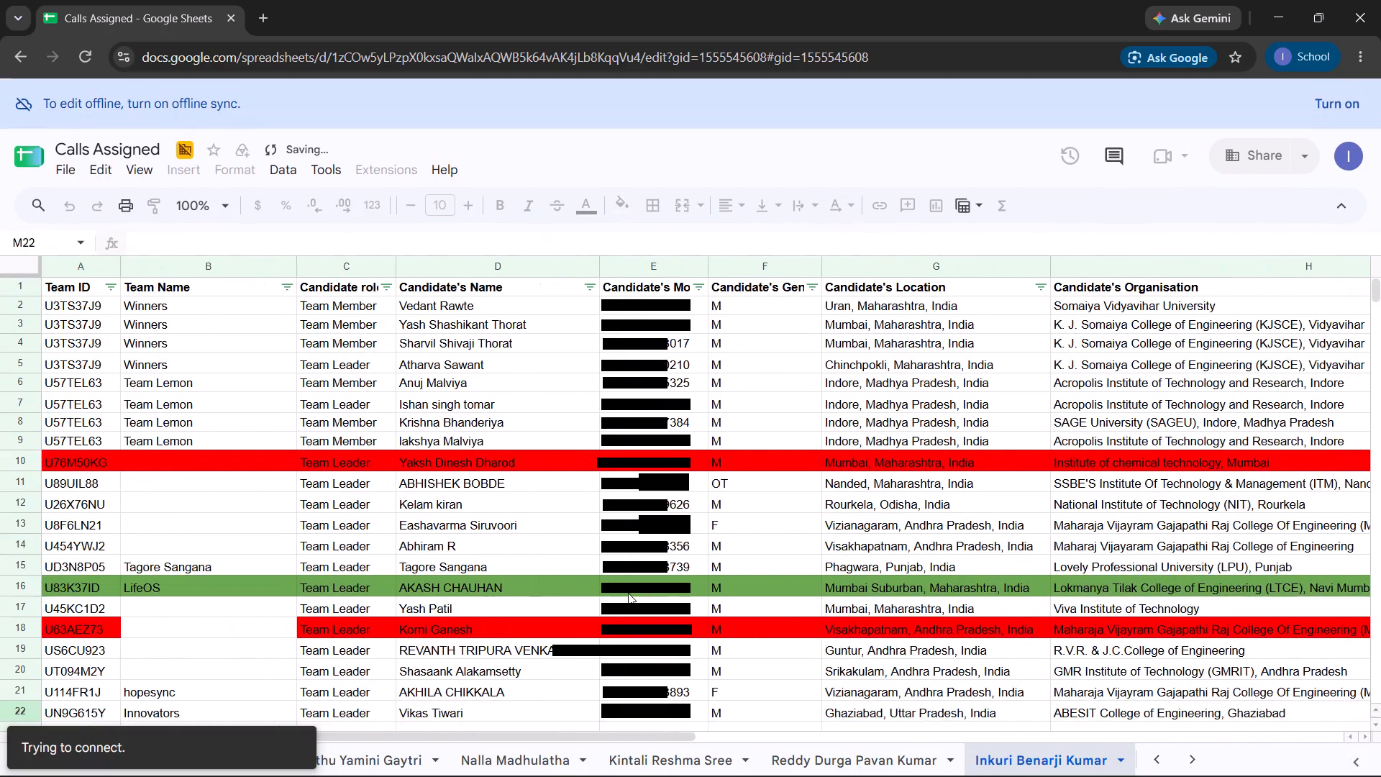
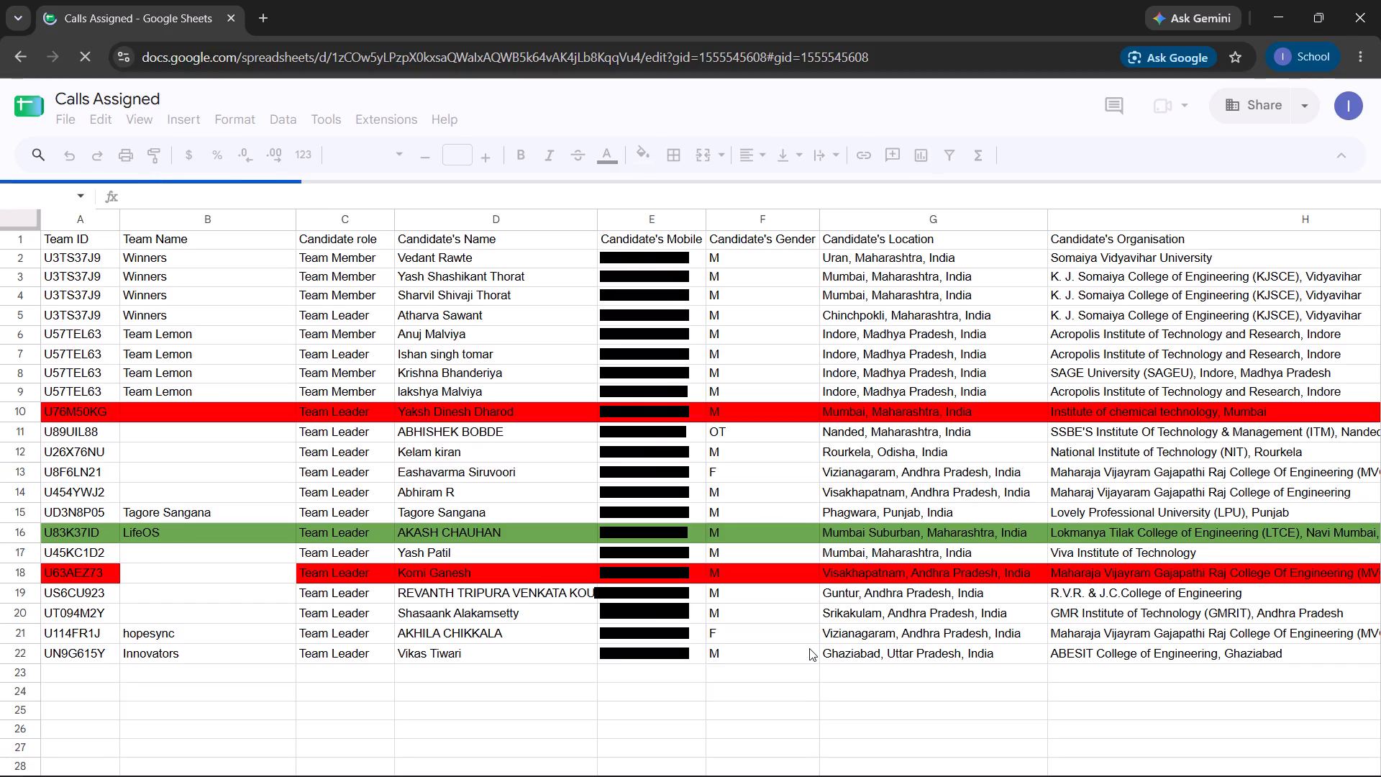
Review the reloaded coordinator sheet's team rows, checking the registration status, feedback and abstract columns against the candidates' details.
{"action": "scroll", "coordinate": [809, 648], "scroll_direction": "down", "scroll_amount": 1}
{"action": "scroll", "coordinate": [809, 648], "scroll_direction": "left", "scroll_amount": 9}
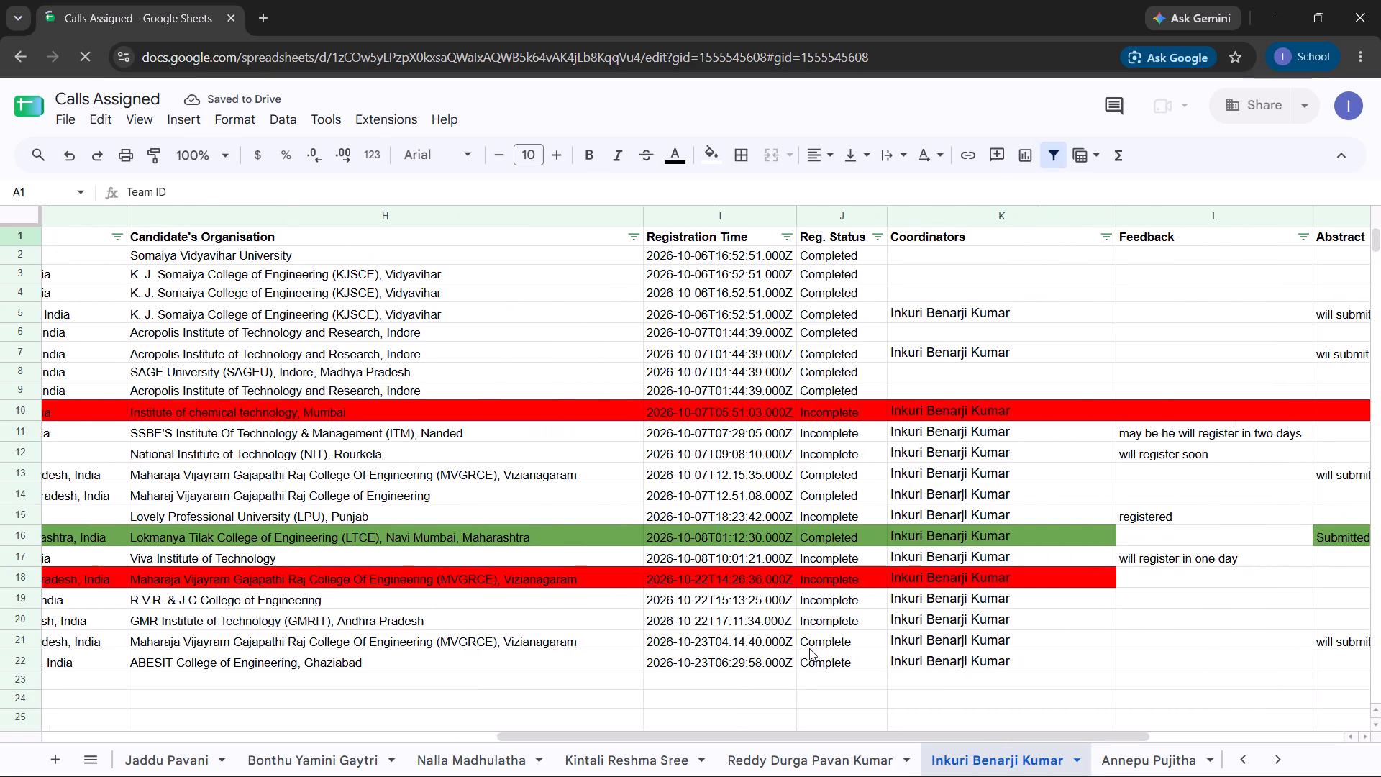
{"action": "scroll", "coordinate": [809, 648], "scroll_direction": "left", "scroll_amount": 6}
{"action": "scroll", "coordinate": [809, 648], "scroll_direction": "right", "scroll_amount": 1}
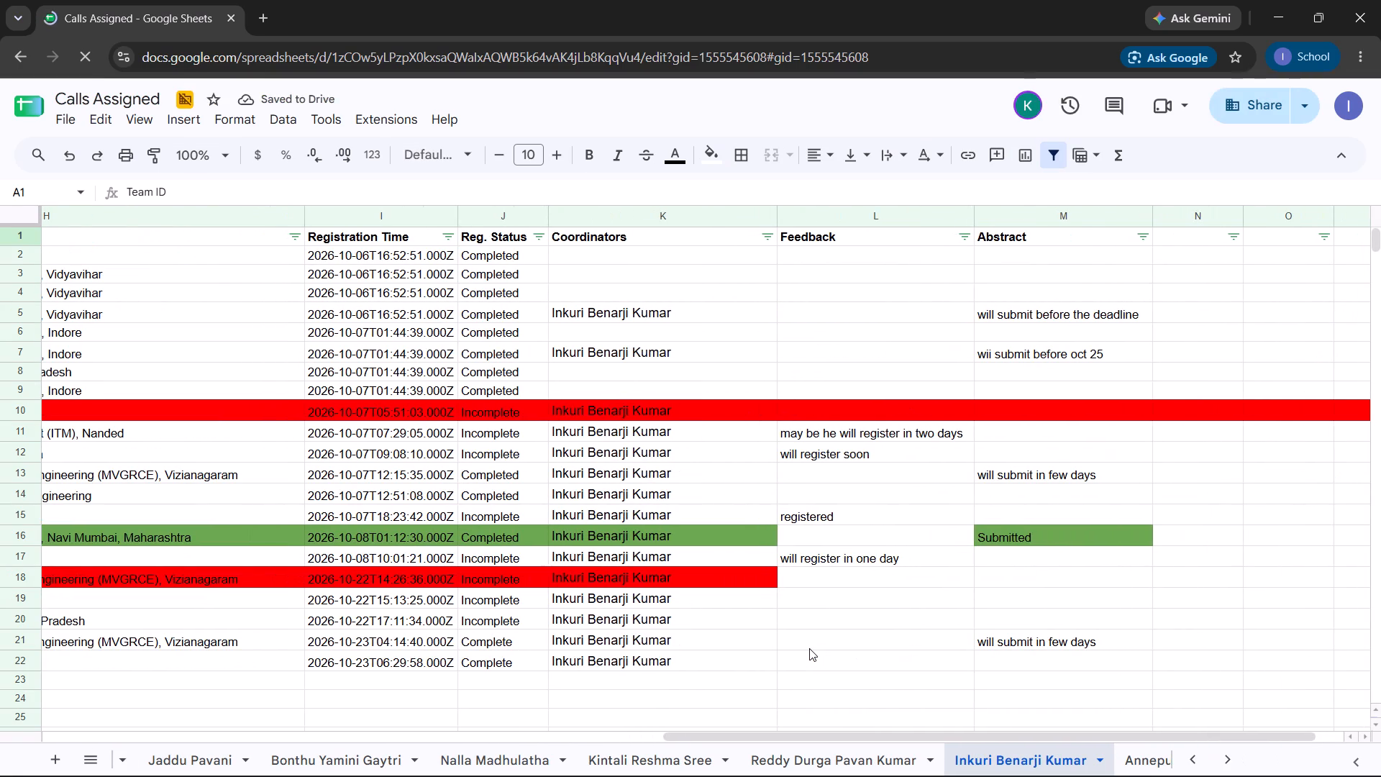
{"action": "scroll", "coordinate": [809, 648], "scroll_direction": "right", "scroll_amount": 1}
{"action": "scroll", "coordinate": [809, 648], "scroll_direction": "down", "scroll_amount": 2}
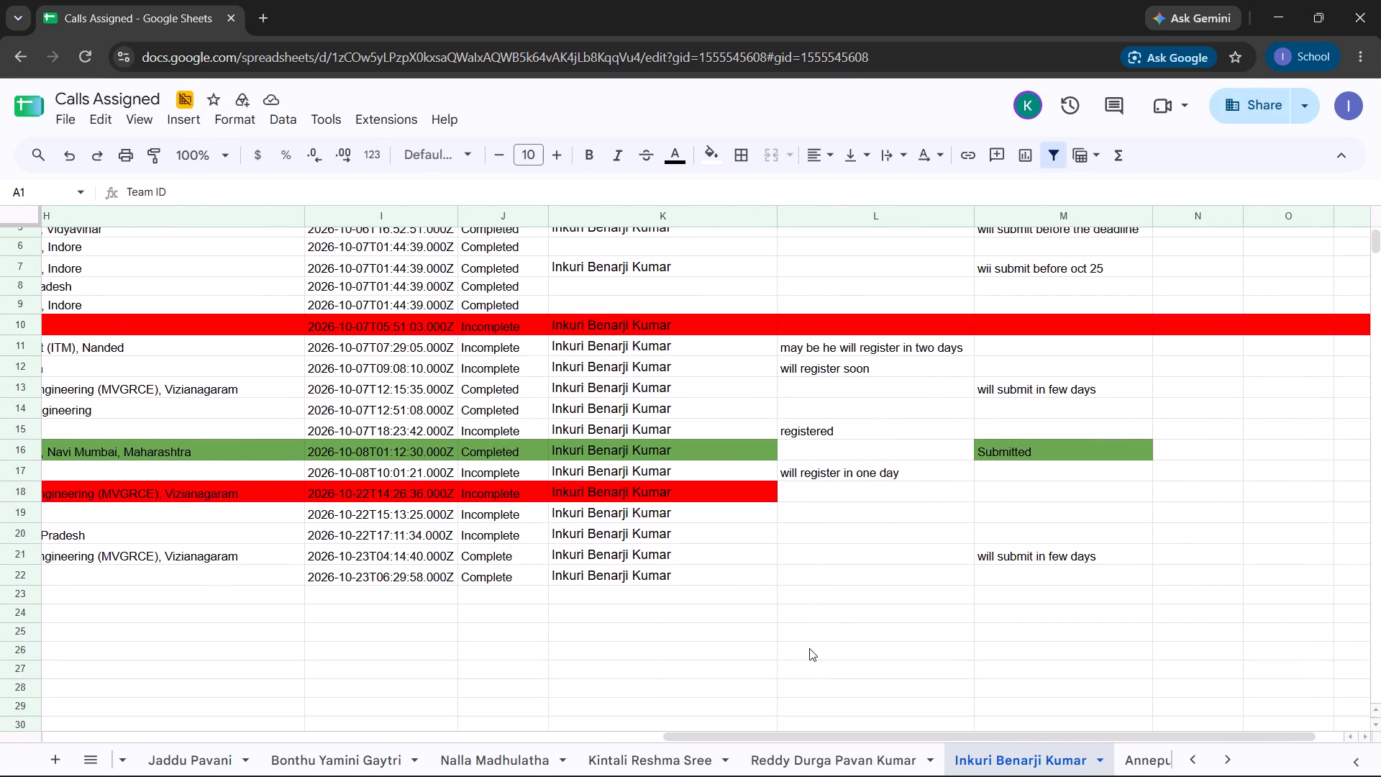
{"action": "scroll", "coordinate": [809, 648], "scroll_direction": "right", "scroll_amount": 8}
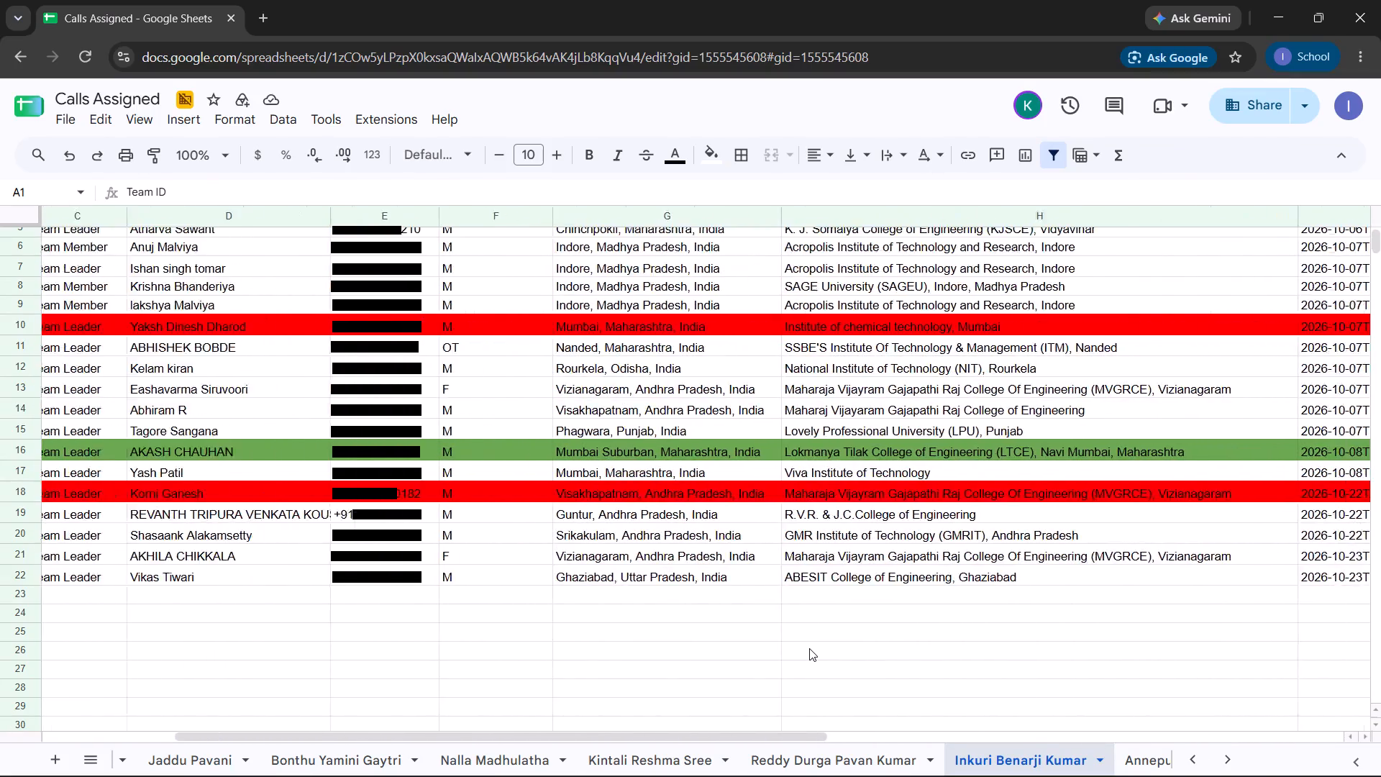
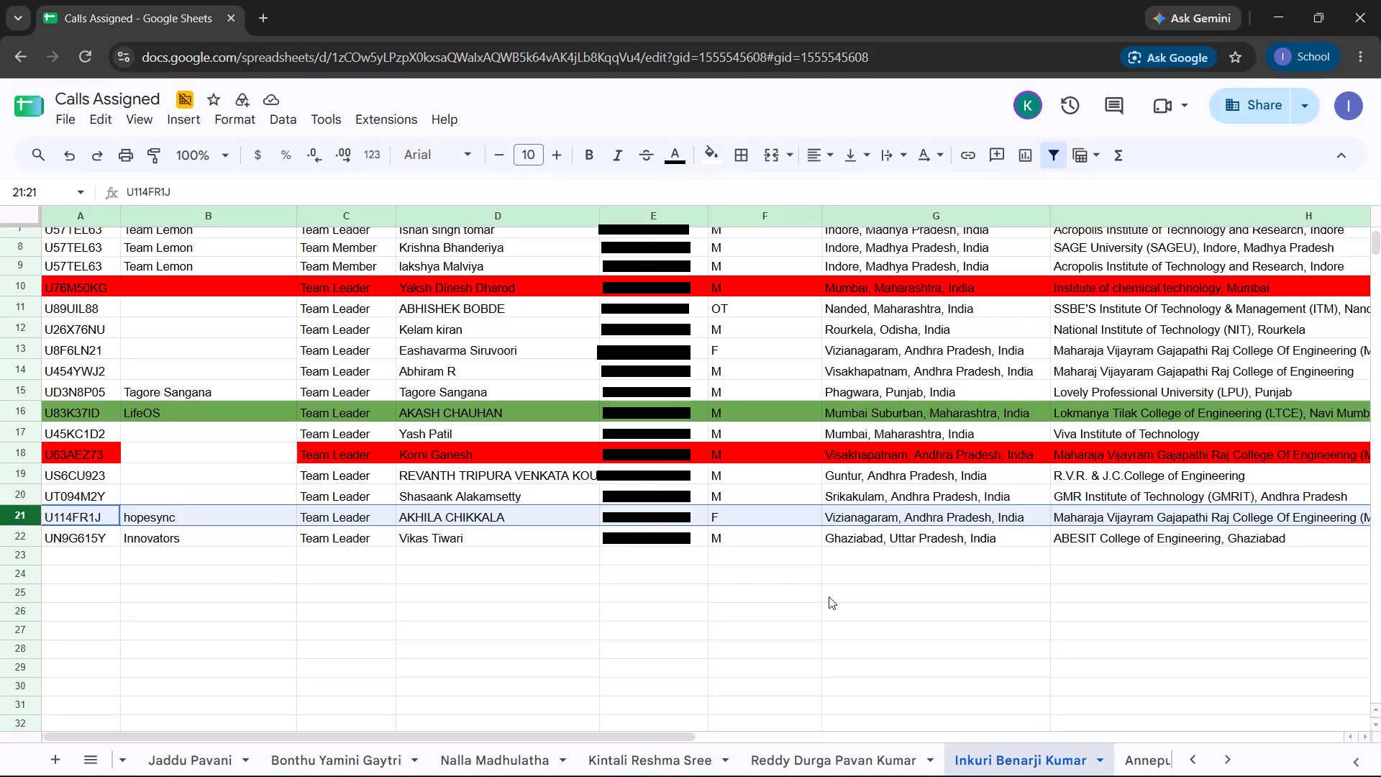
Add a conditional format rule to row 21 (team hopesync) that fills non-empty cells with amber yellow, and close the rule settings.
{"action": "scroll", "coordinate": [829, 596], "scroll_direction": "left", "scroll_amount": 5}
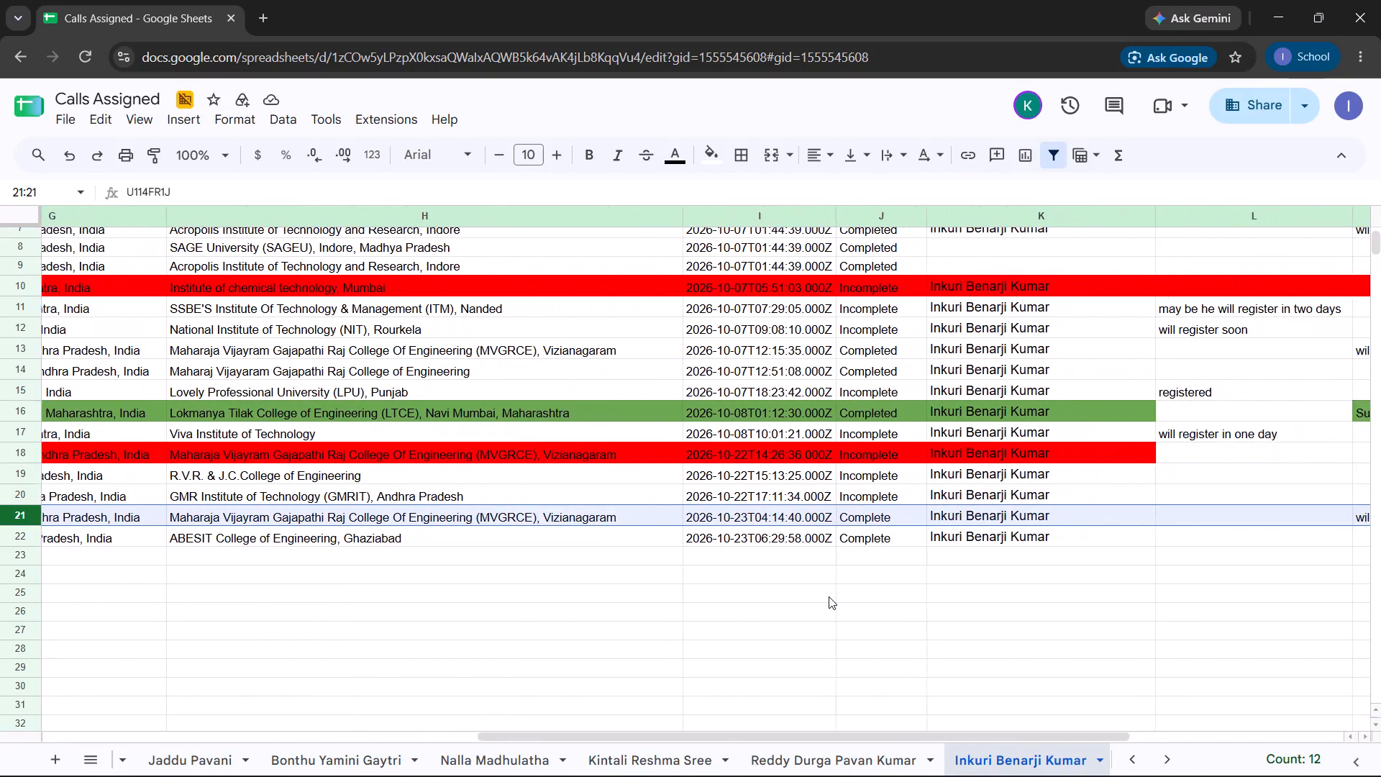
{"action": "scroll", "coordinate": [829, 596], "scroll_direction": "left", "scroll_amount": 3}
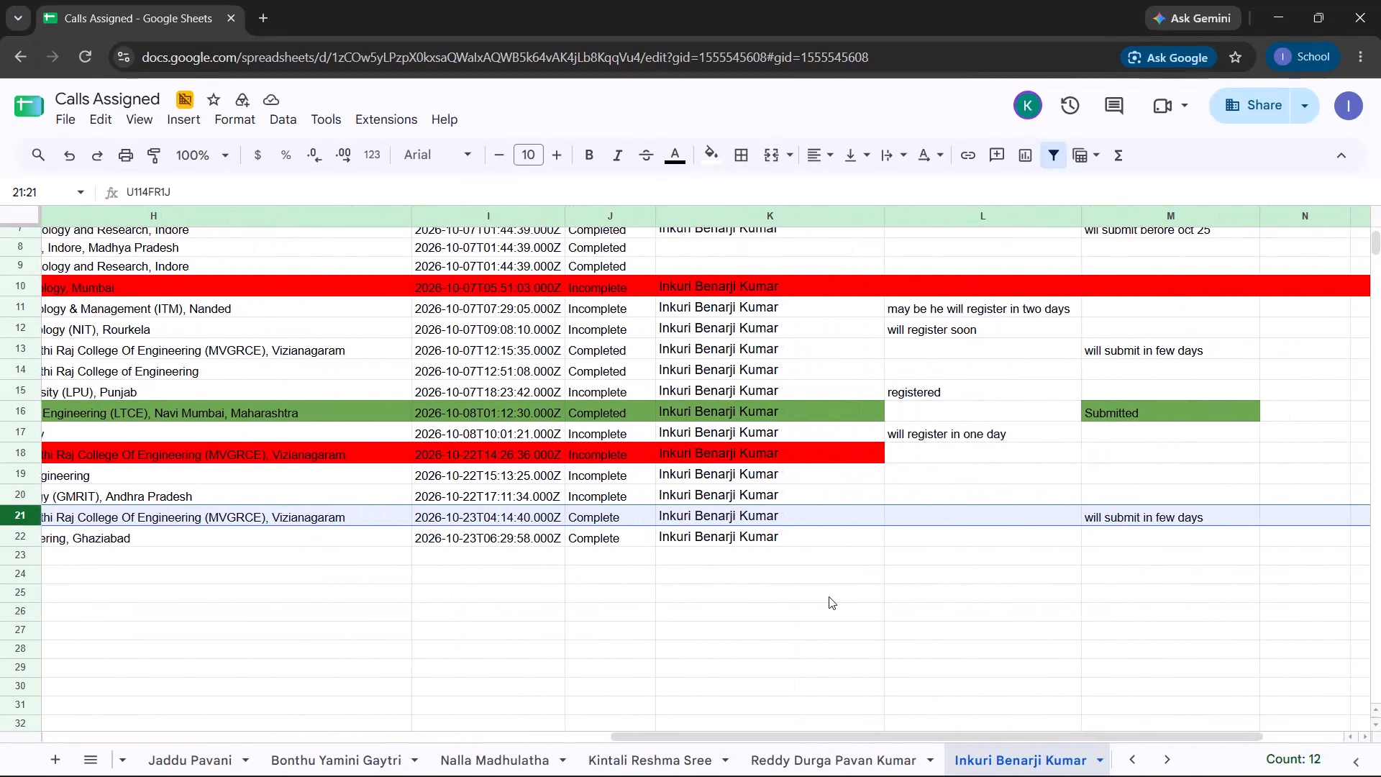
{"action": "scroll", "coordinate": [829, 596], "scroll_direction": "left", "scroll_amount": 2}
{"action": "scroll", "coordinate": [829, 596], "scroll_direction": "right", "scroll_amount": 9}
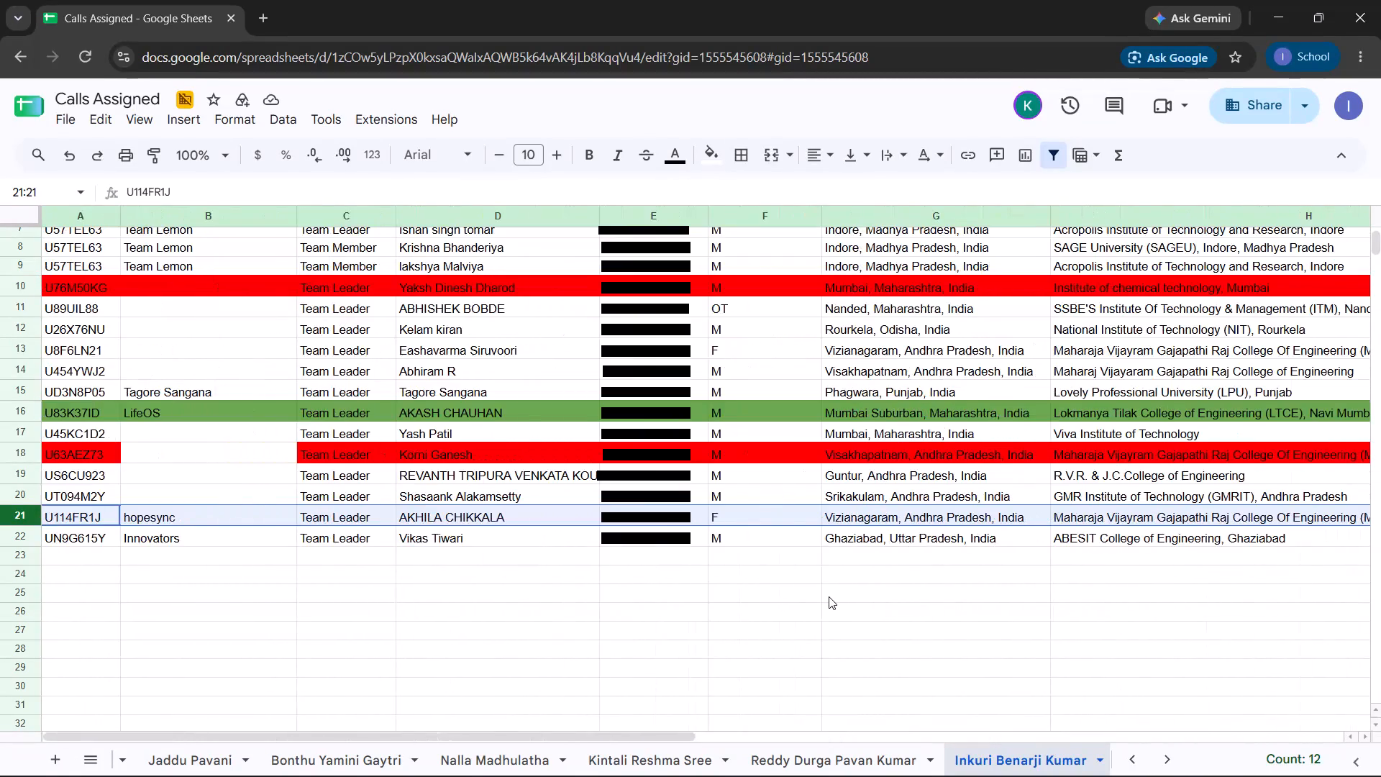
{"action": "right_click", "coordinate": [16, 519]}
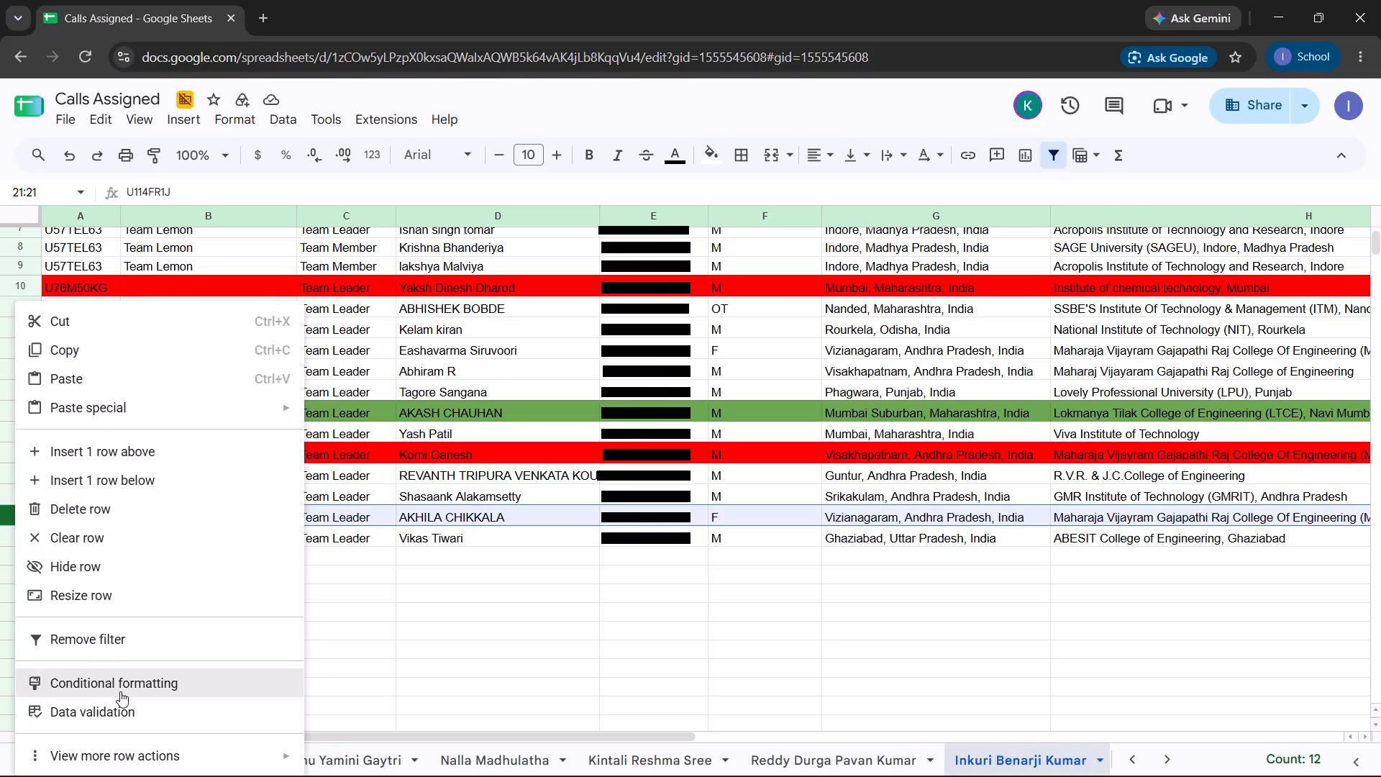
{"action": "left_click", "coordinate": [120, 691]}
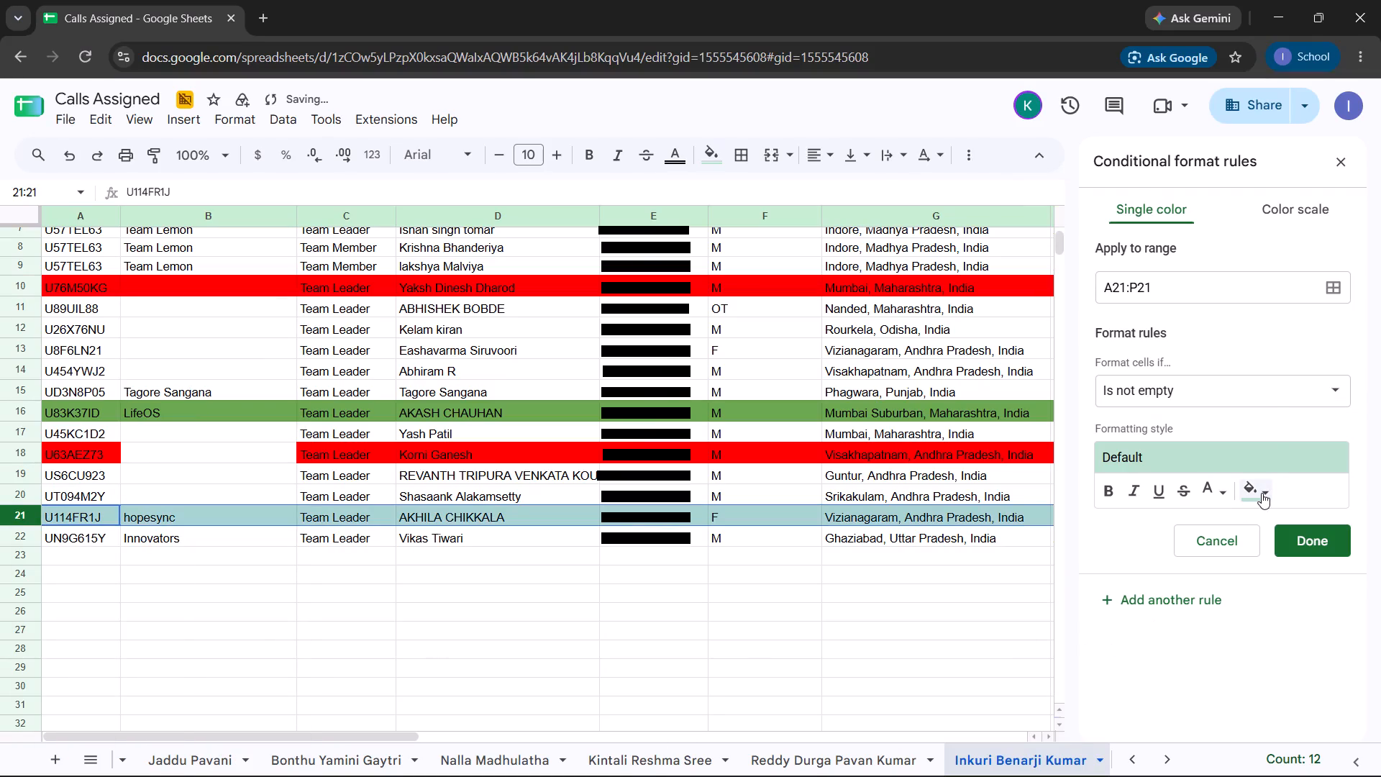
{"action": "left_click", "coordinate": [1262, 493]}
{"action": "left_click", "coordinate": [1155, 402]}
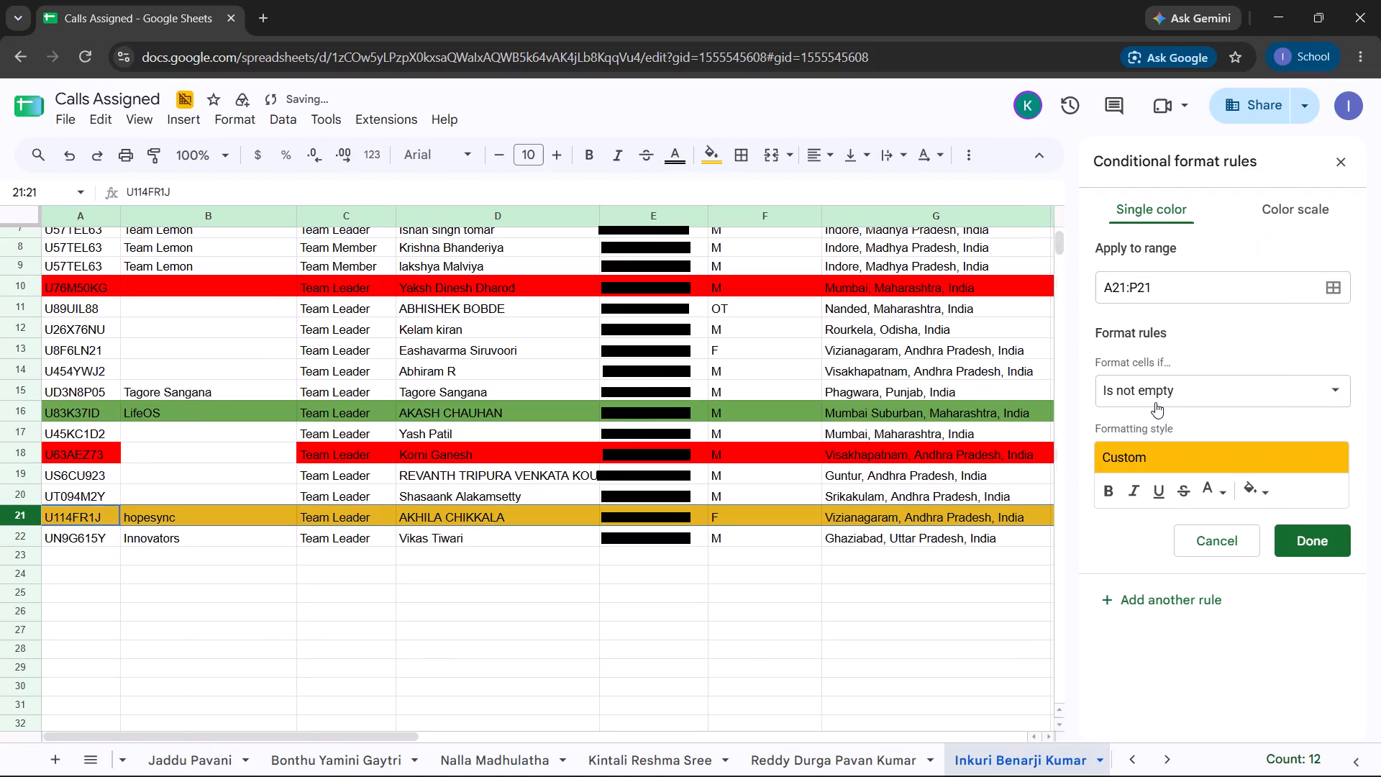
{"action": "left_click", "coordinate": [667, 644]}
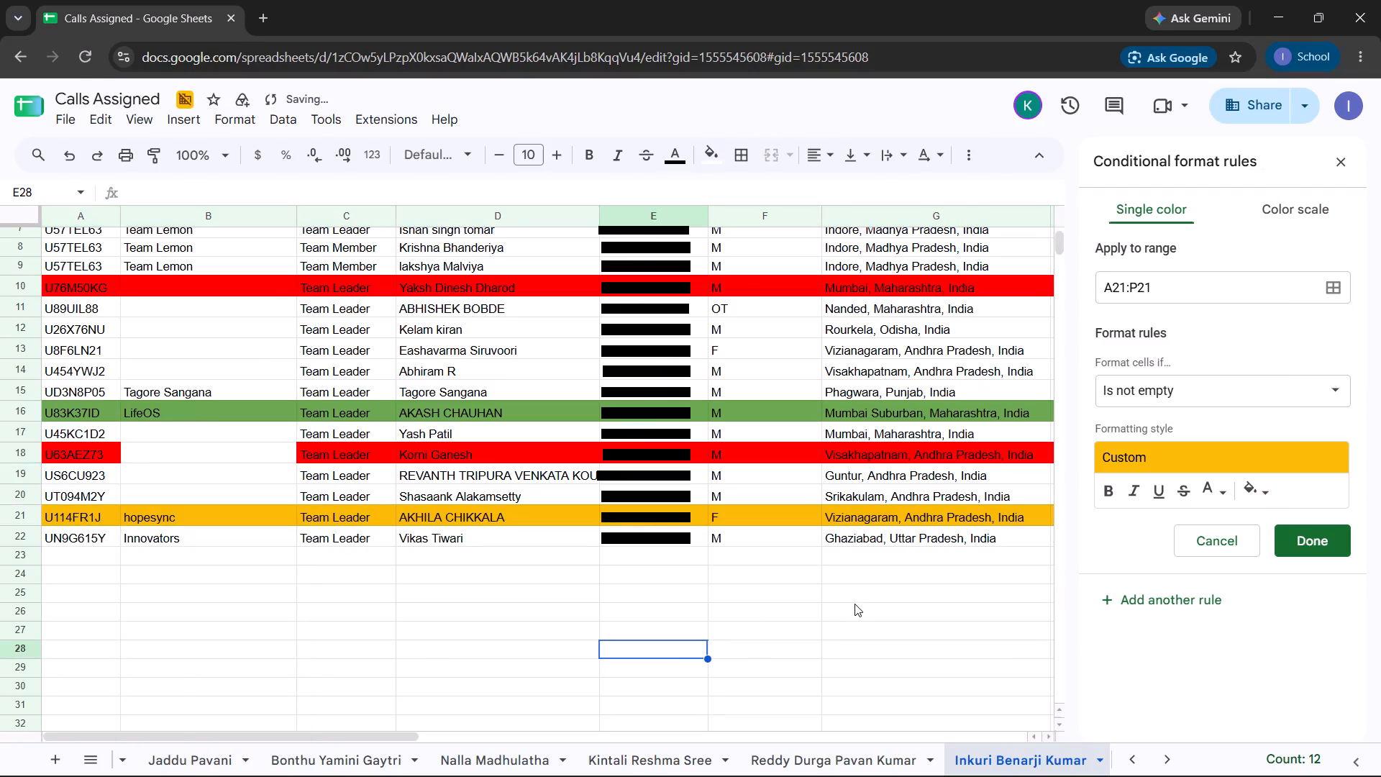
{"action": "left_click", "coordinate": [786, 619]}
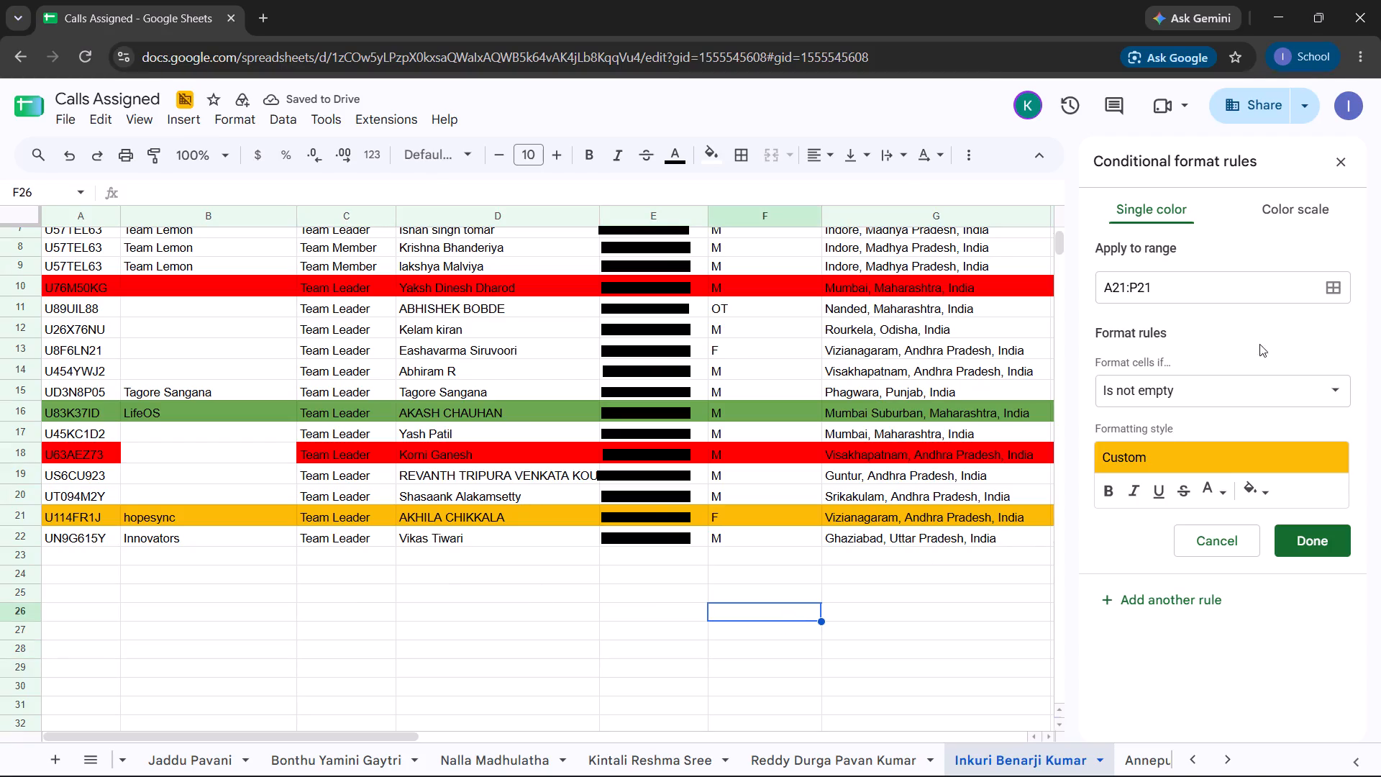
{"action": "left_click", "coordinate": [1343, 165]}
Select the whole of row 7, the Team Lemon team leader's row with an abstract submission note.
{"action": "scroll", "coordinate": [983, 342], "scroll_direction": "up", "scroll_amount": 5}
{"action": "scroll", "coordinate": [983, 342], "scroll_direction": "left", "scroll_amount": 8}
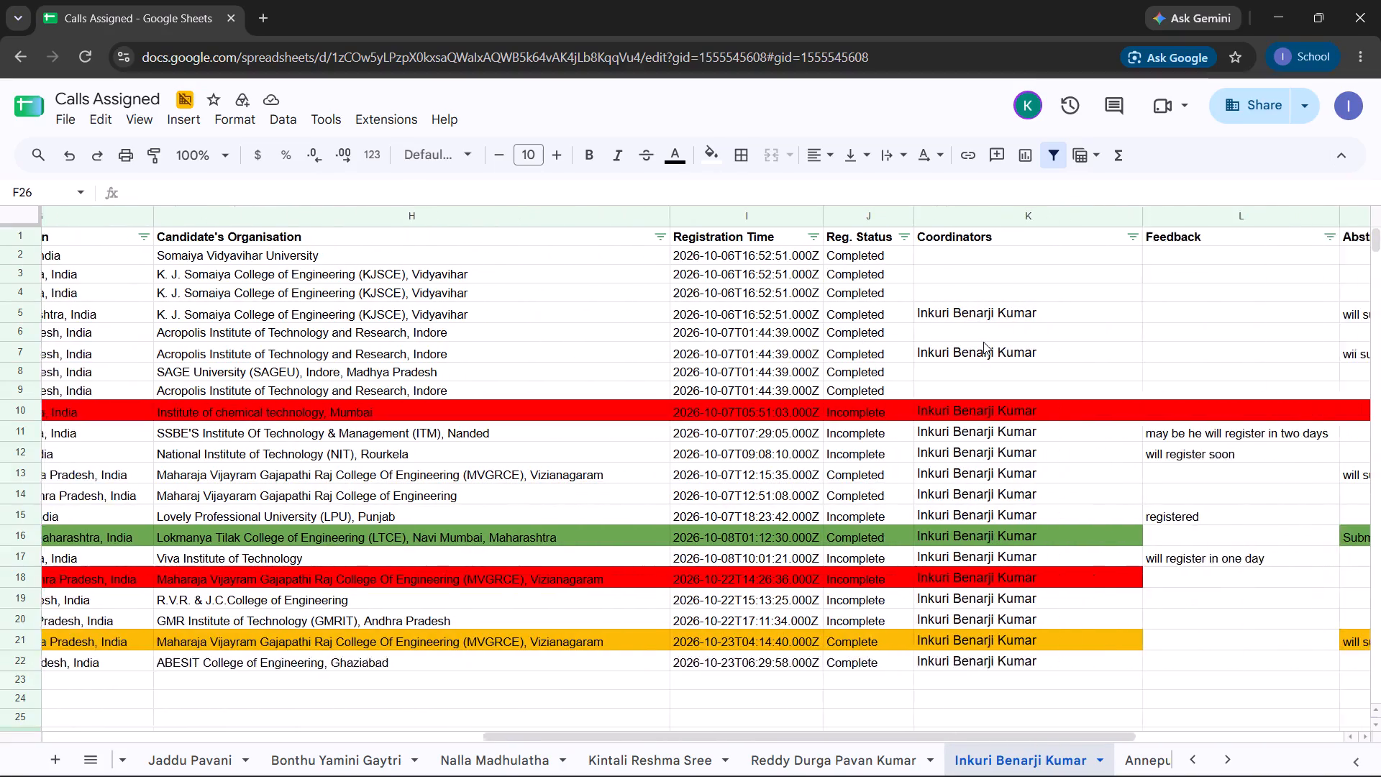
{"action": "scroll", "coordinate": [983, 342], "scroll_direction": "left", "scroll_amount": 2}
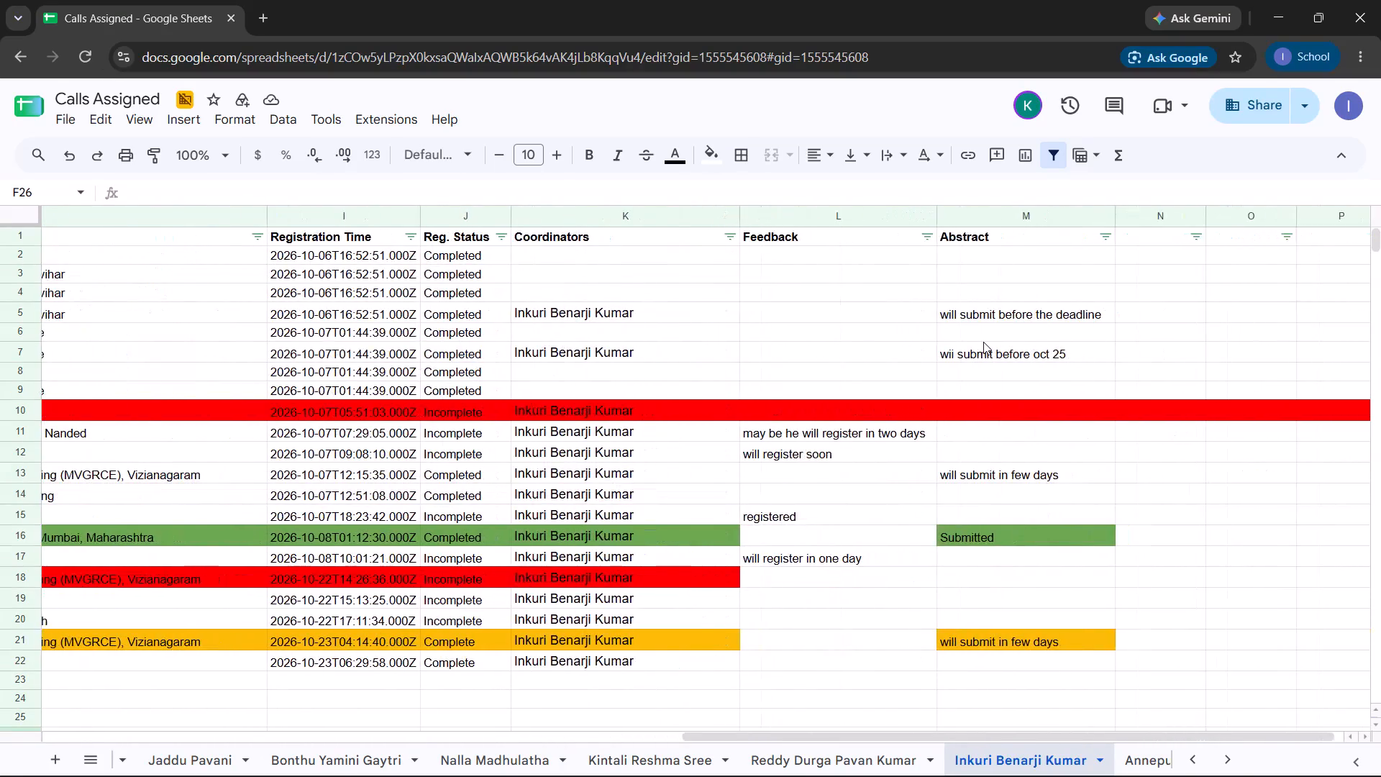
{"action": "scroll", "coordinate": [983, 342], "scroll_direction": "right", "scroll_amount": 1}
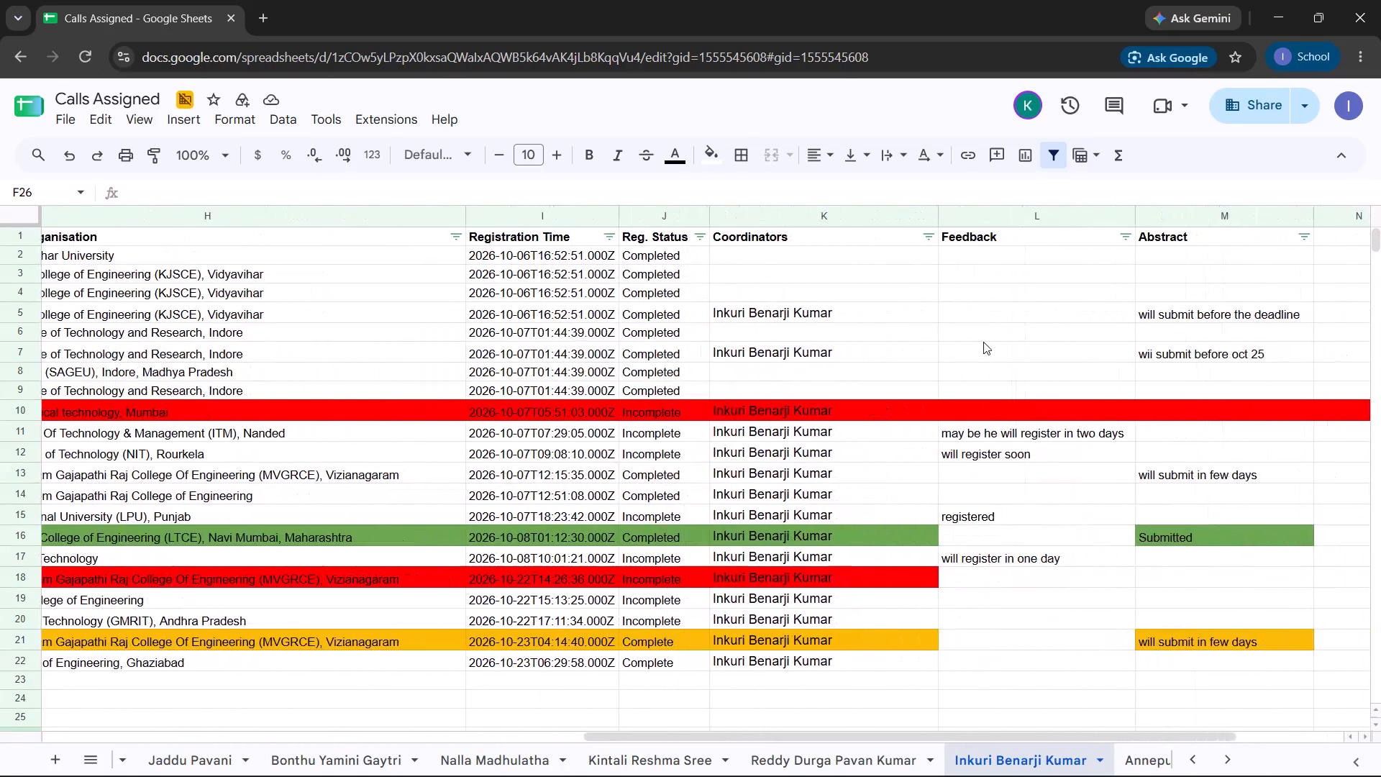
{"action": "left_click", "coordinate": [6, 346]}
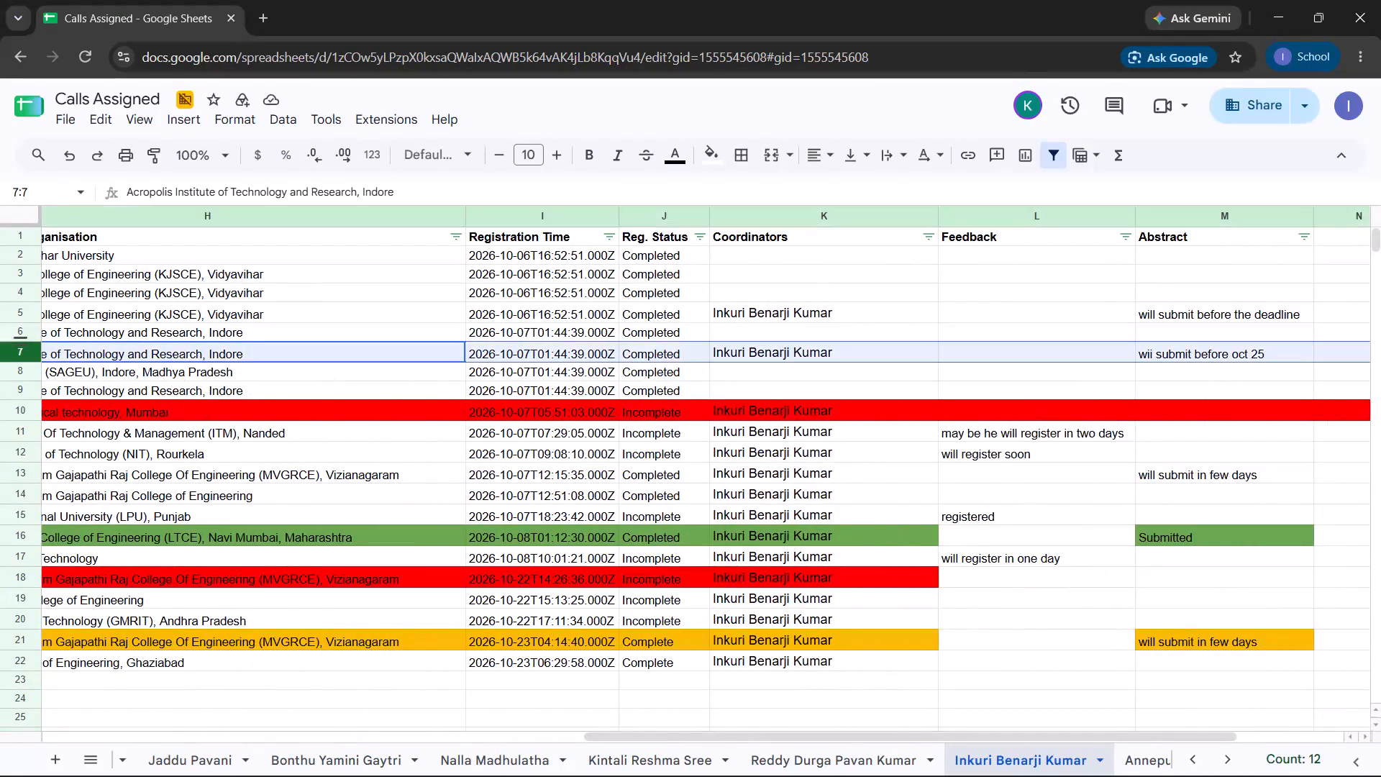
{"action": "scroll", "coordinate": [565, 478], "scroll_direction": "right", "scroll_amount": 6}
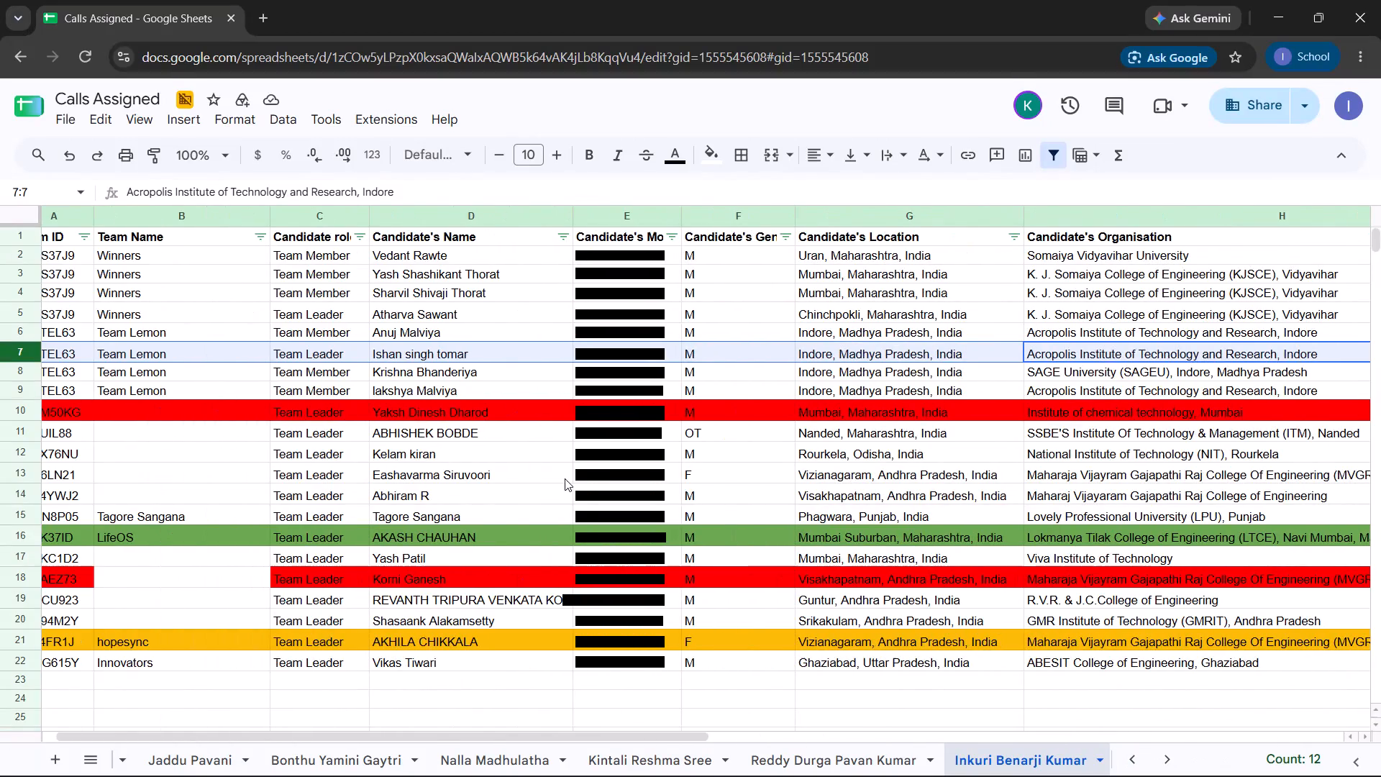
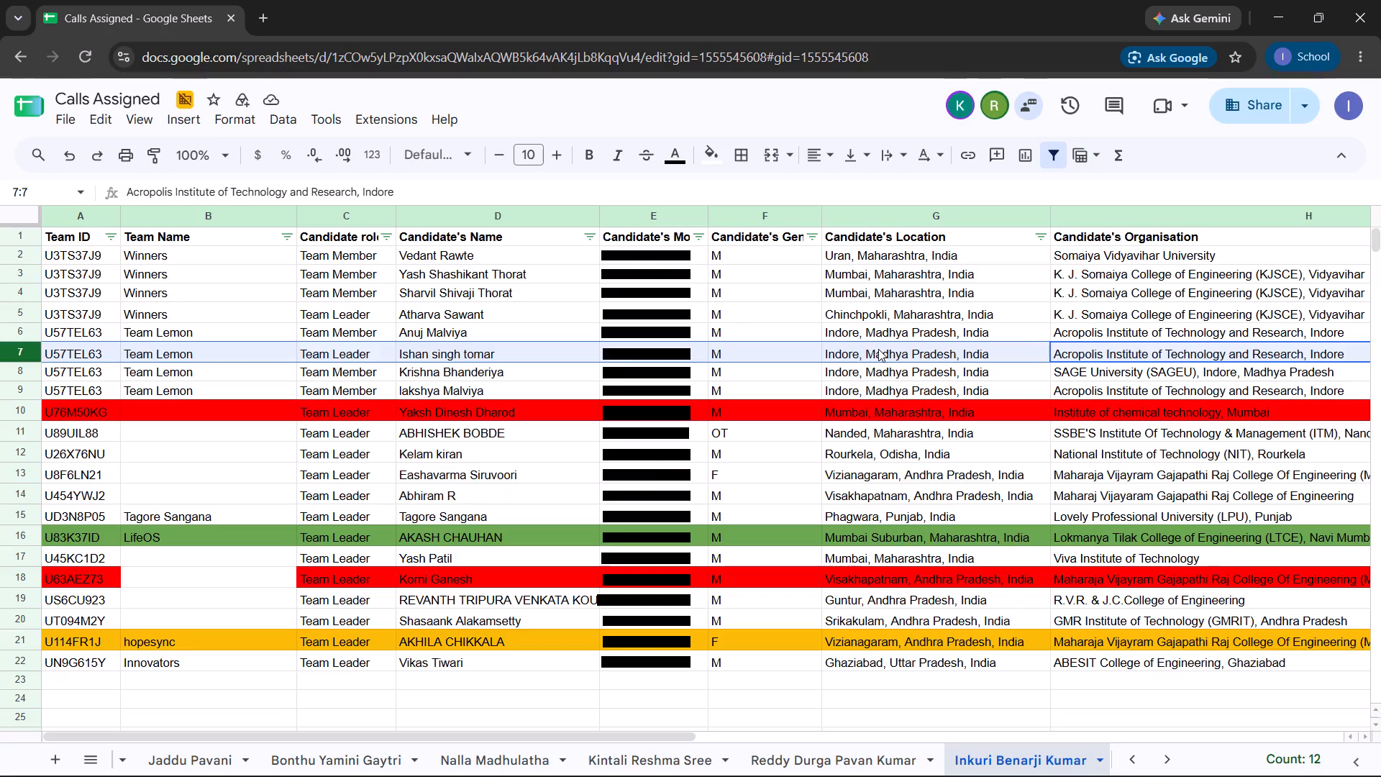
Add a conditional format rule to row 7 (Team Lemon's leader) that fills non-empty cells with amber yellow, and close the rule settings.
{"action": "scroll", "coordinate": [878, 349], "scroll_direction": "left", "scroll_amount": 6}
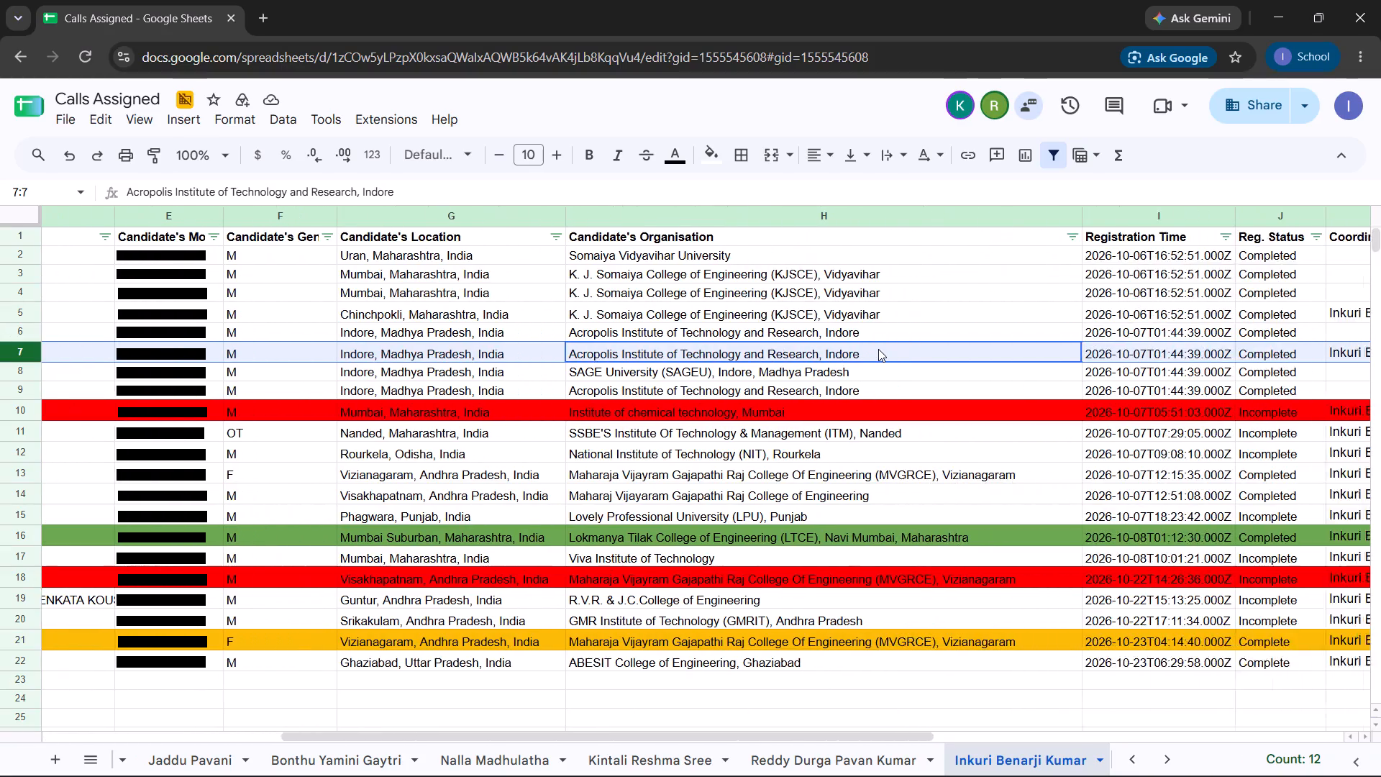
{"action": "scroll", "coordinate": [878, 349], "scroll_direction": "left", "scroll_amount": 4}
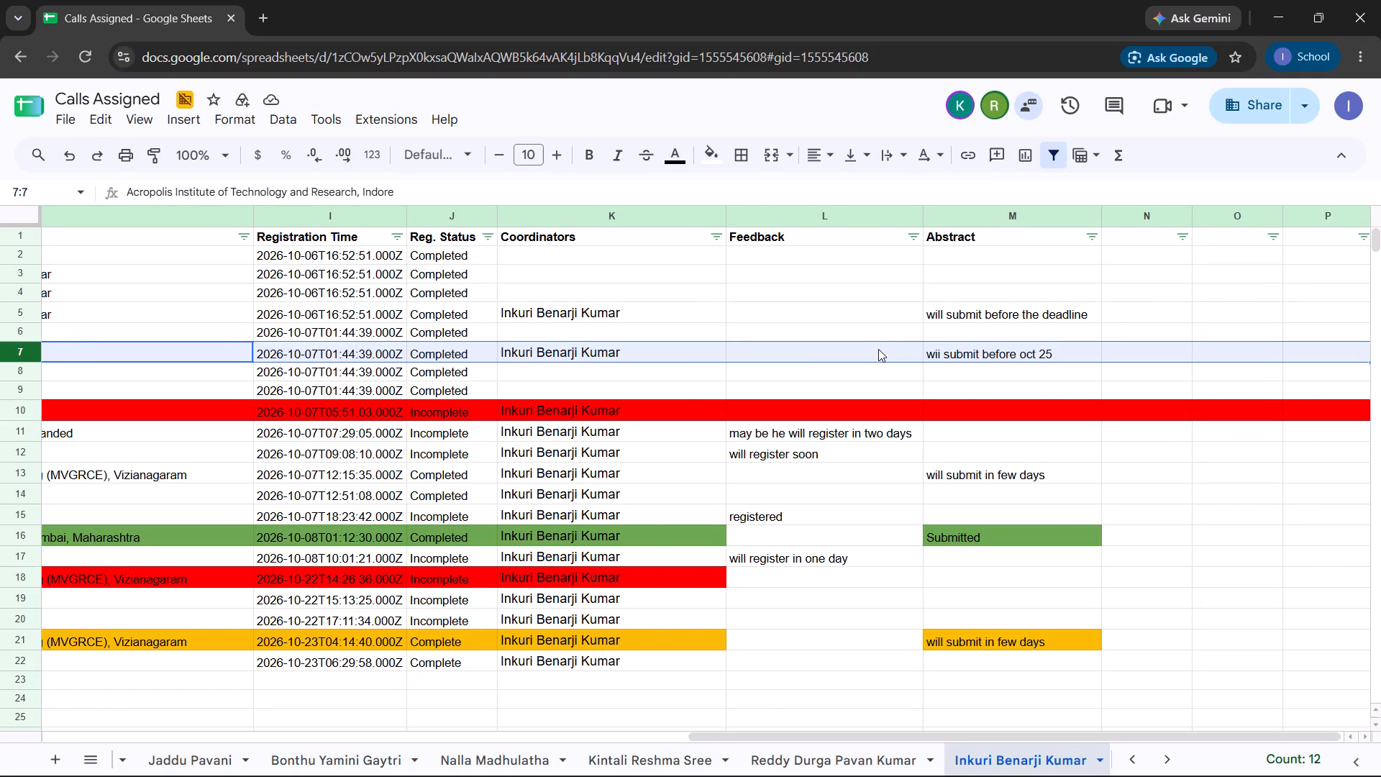
{"action": "scroll", "coordinate": [878, 349], "scroll_direction": "right", "scroll_amount": 8}
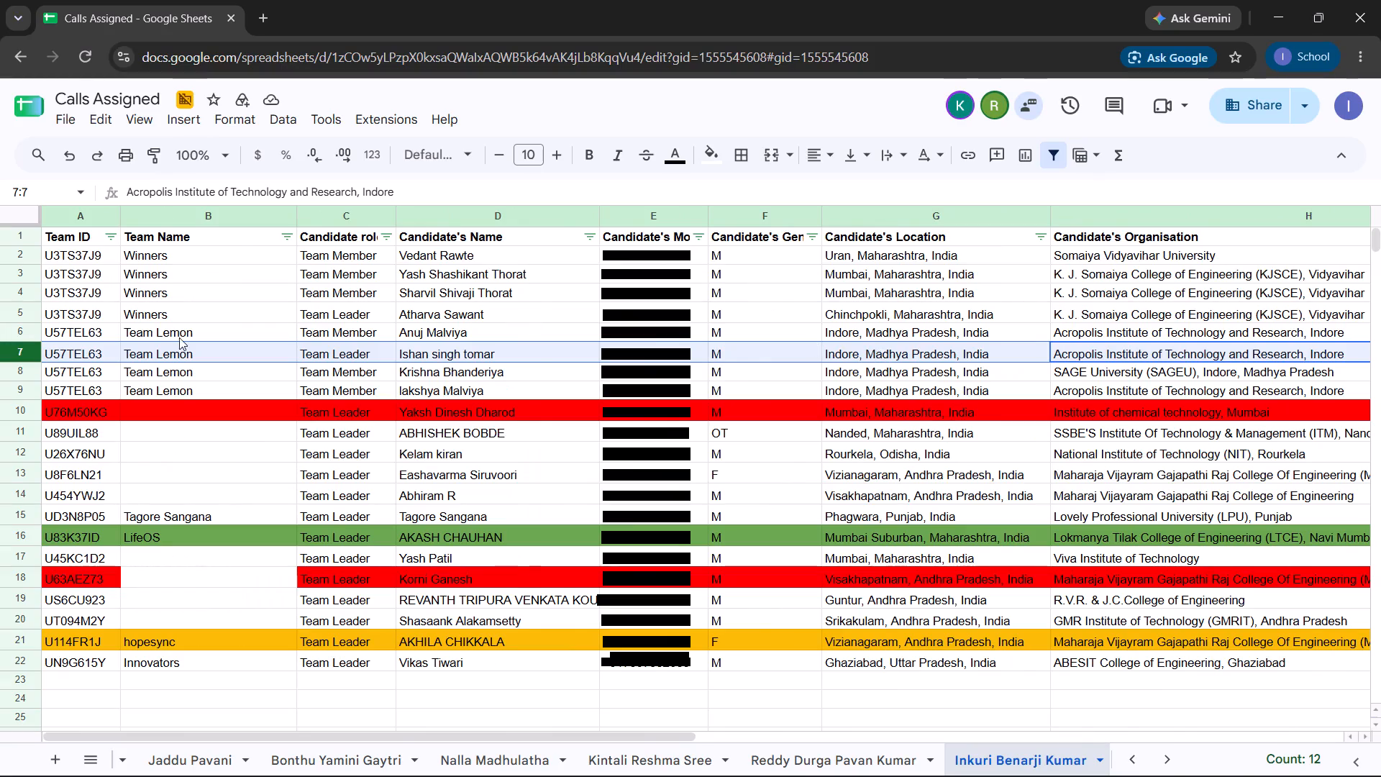
{"action": "right_click", "coordinate": [19, 353]}
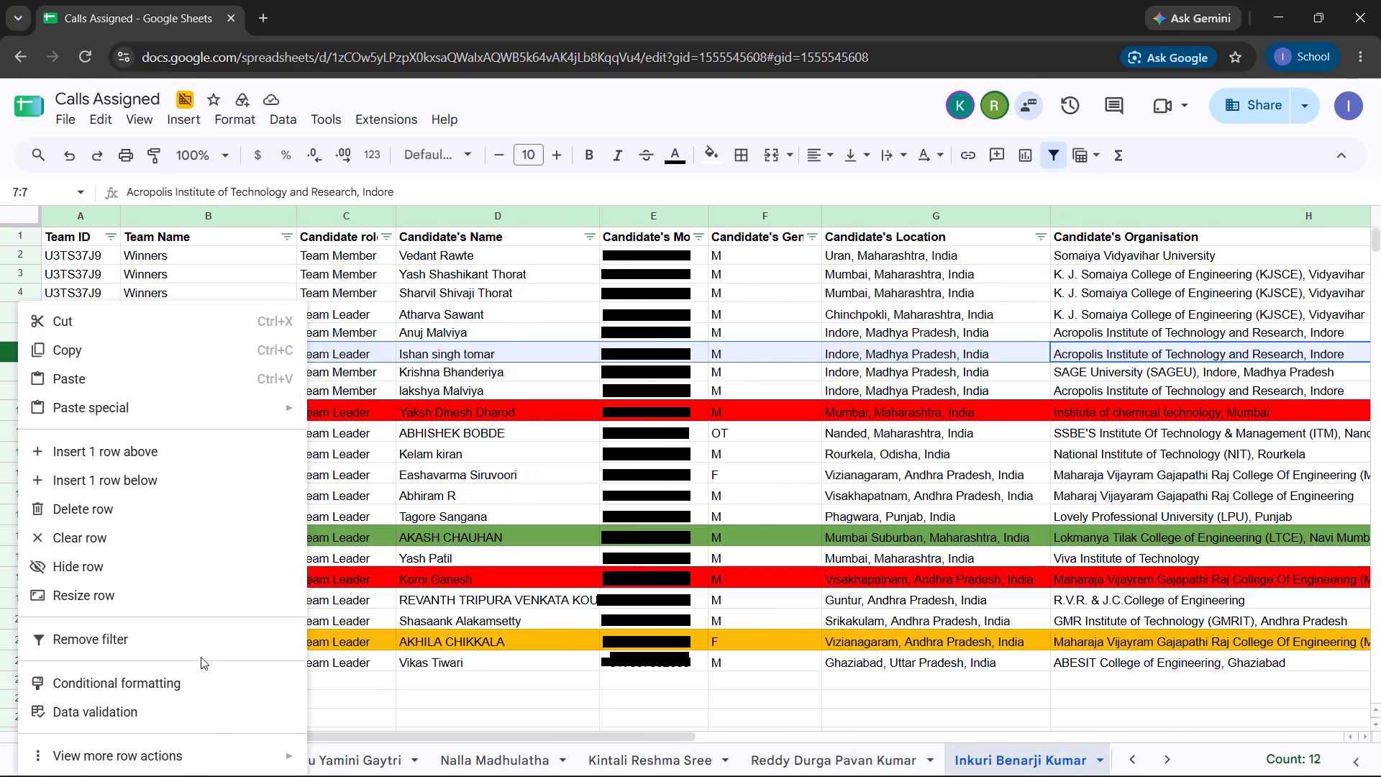
{"action": "scroll", "coordinate": [204, 661], "scroll_direction": "up", "scroll_amount": 1}
{"action": "left_click", "coordinate": [212, 681]}
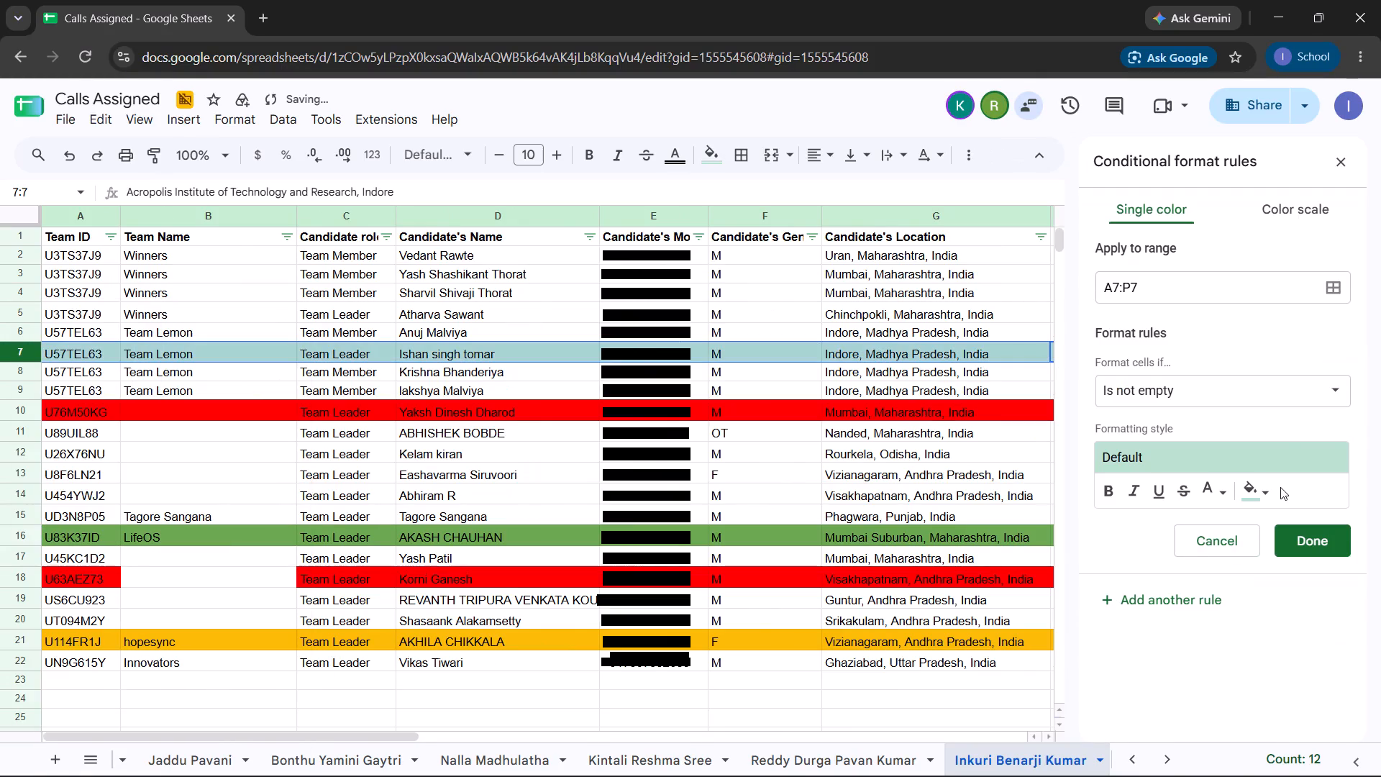
{"action": "left_click", "coordinate": [1262, 490]}
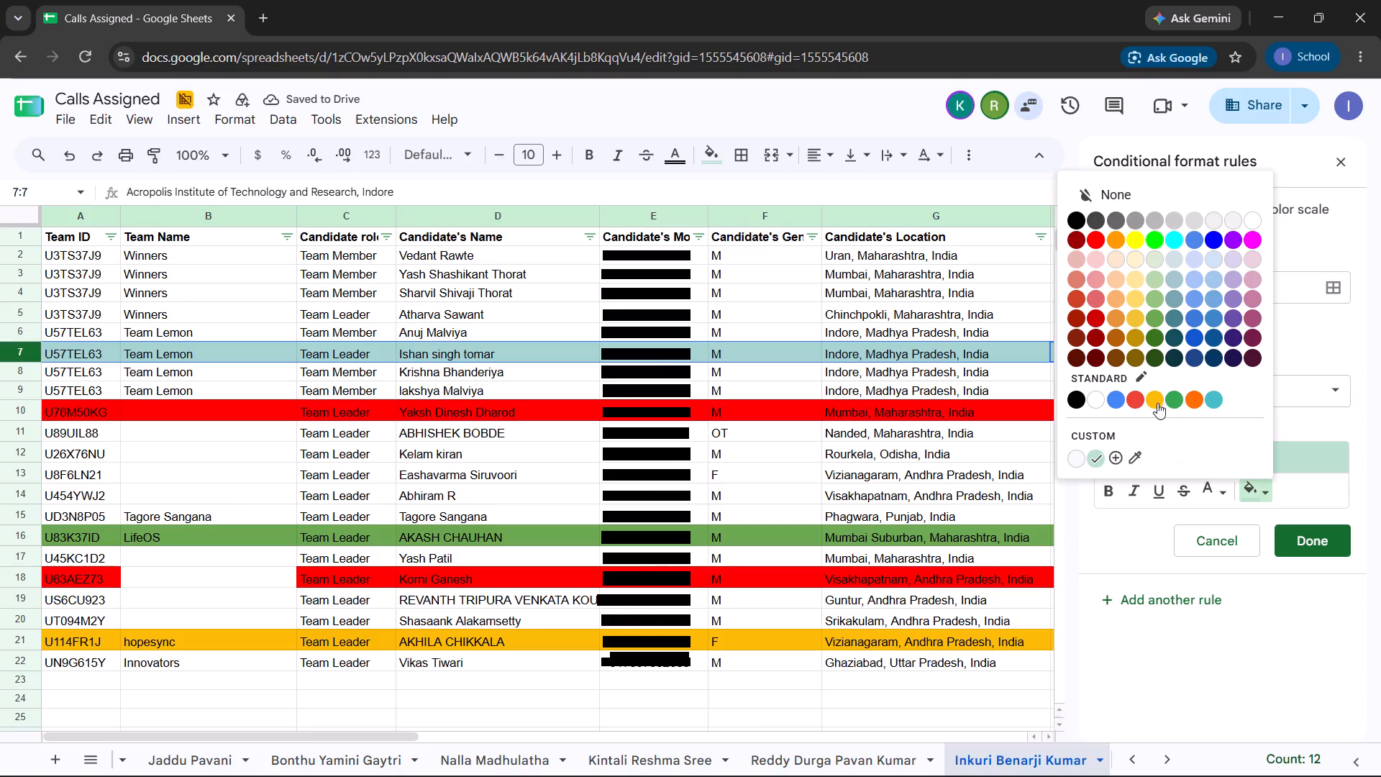
{"action": "left_click", "coordinate": [1154, 399]}
{"action": "left_click", "coordinate": [1318, 547]}
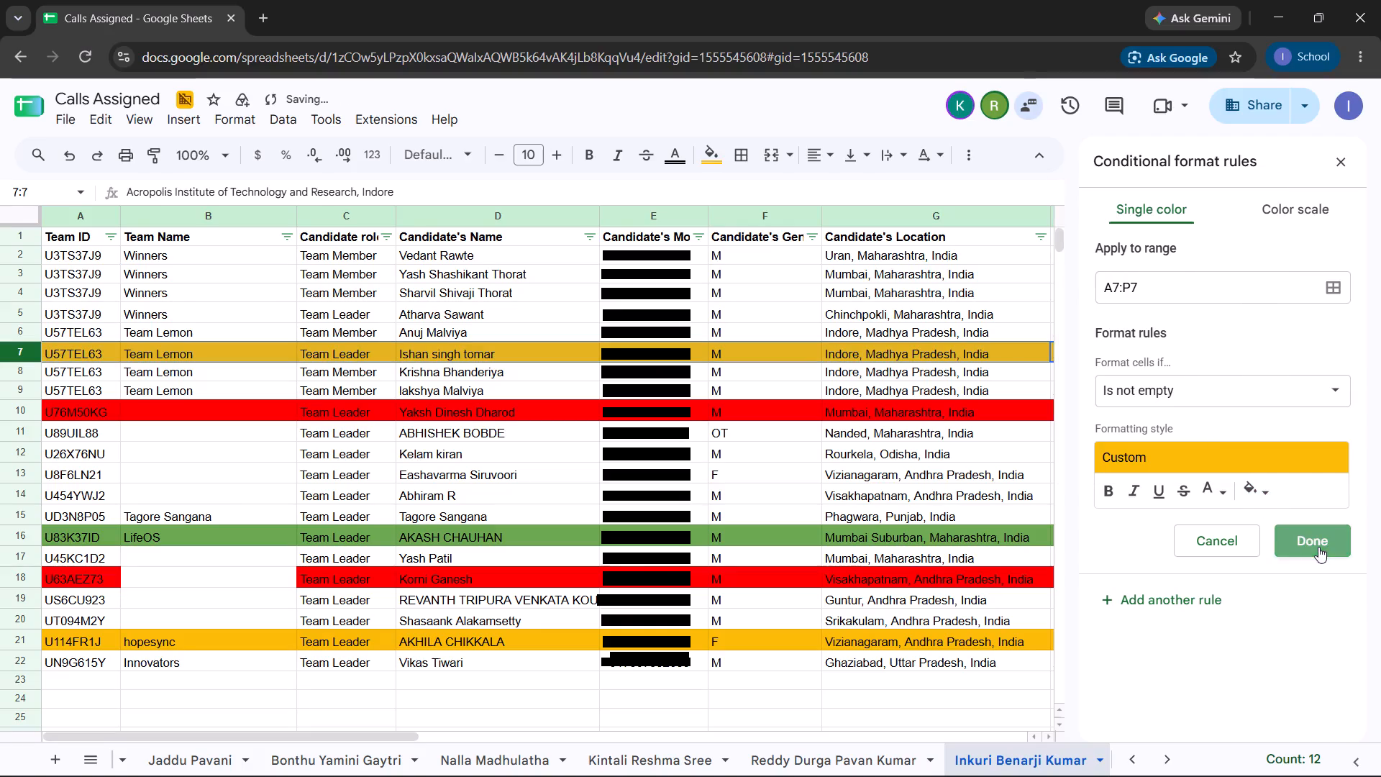
{"action": "scroll", "coordinate": [606, 686], "scroll_direction": "down", "scroll_amount": 1}
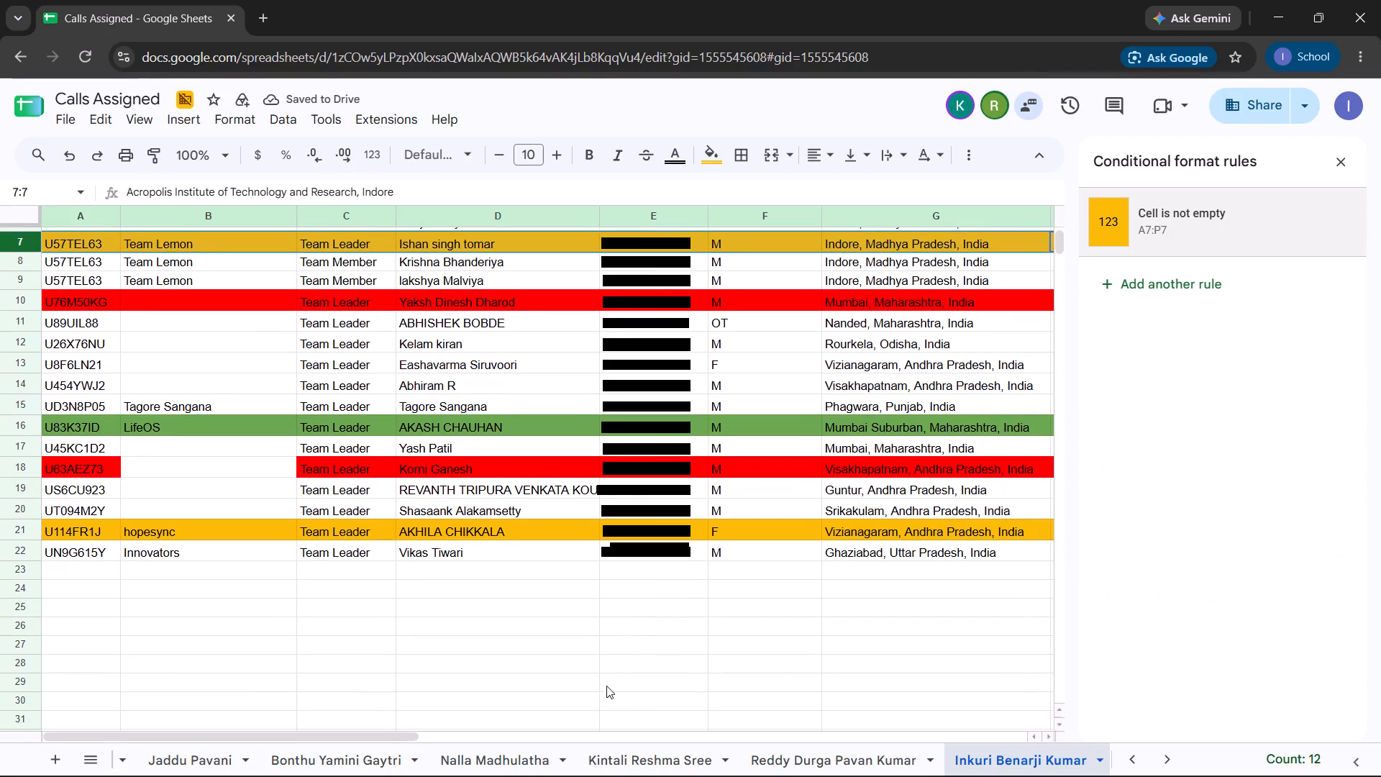
{"action": "left_click", "coordinate": [1336, 167]}
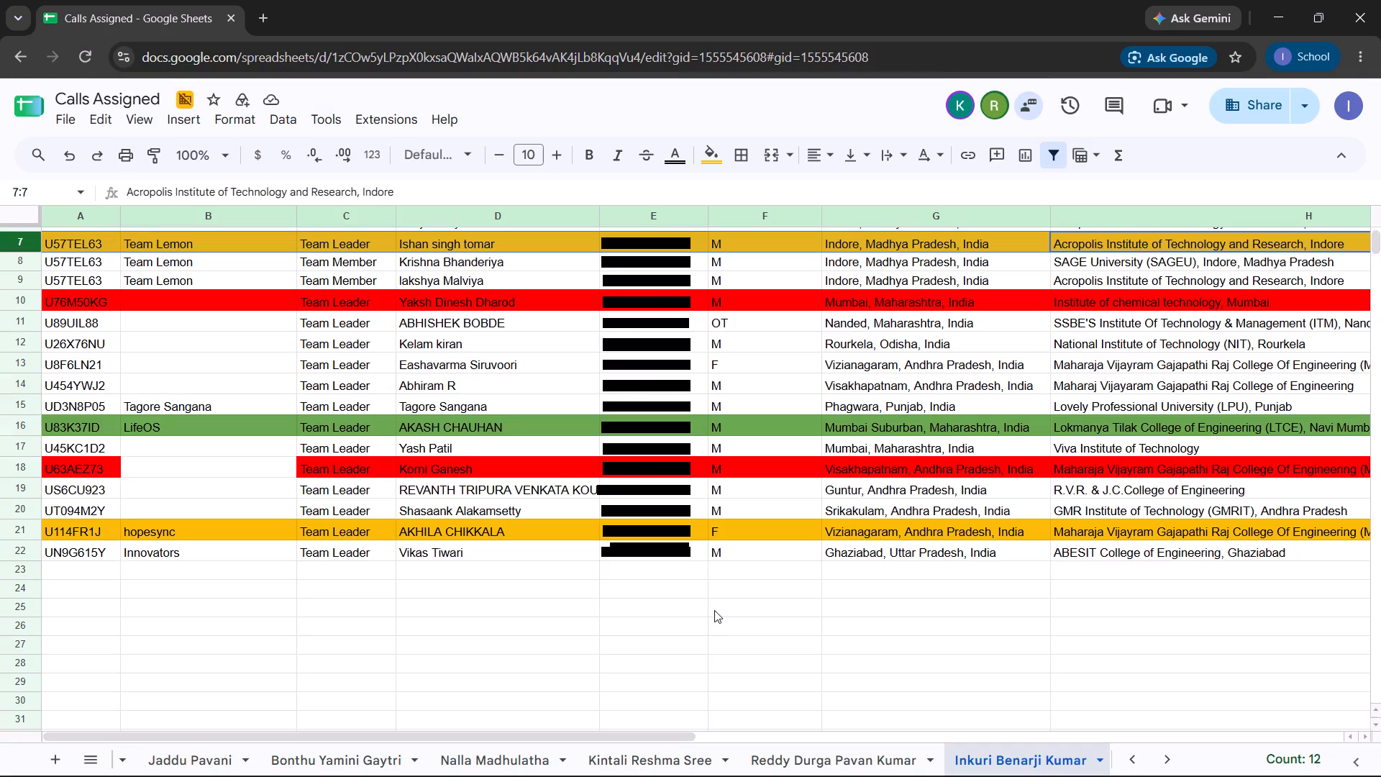
Review the registration status, feedback and abstract columns against the team details to examine which rows still need marking.
{"action": "scroll", "coordinate": [714, 610], "scroll_direction": "left", "scroll_amount": 8}
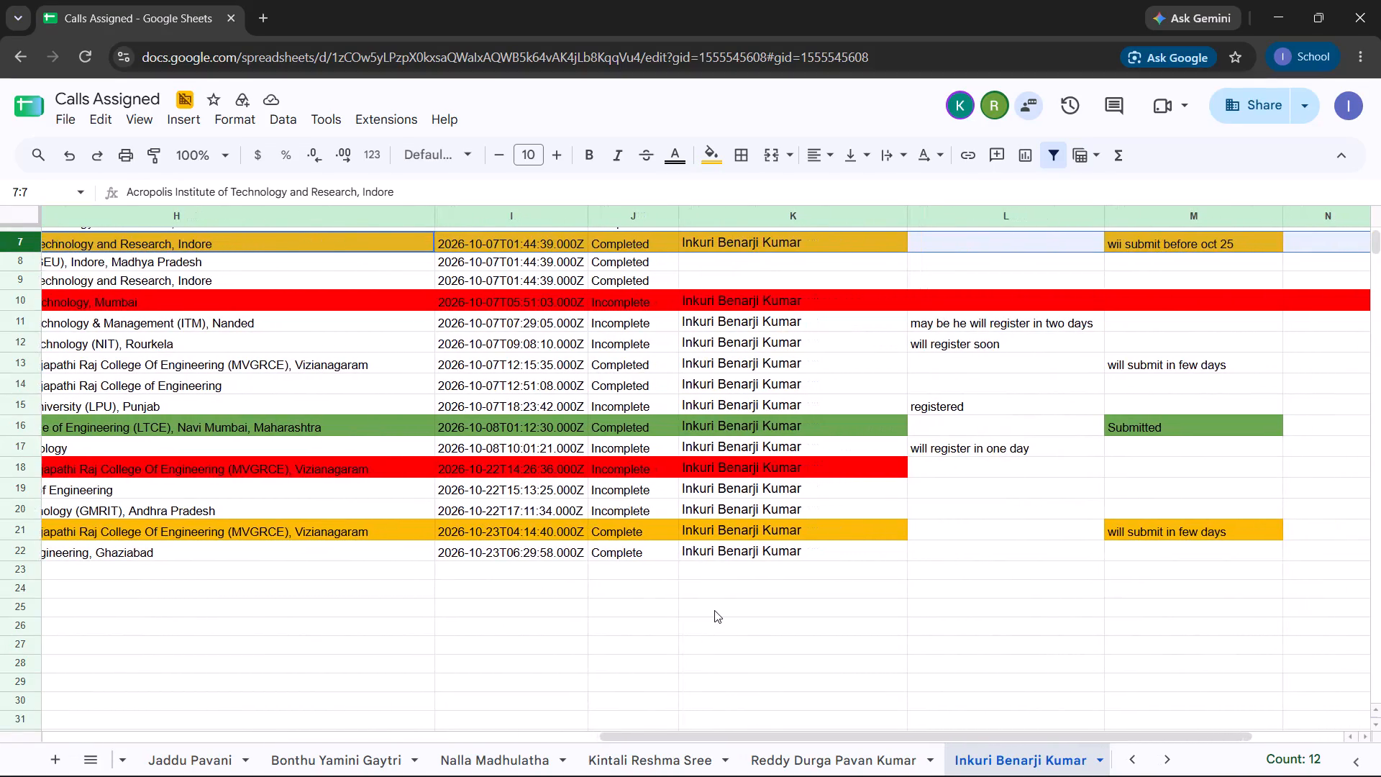
{"action": "scroll", "coordinate": [714, 610], "scroll_direction": "up", "scroll_amount": 4}
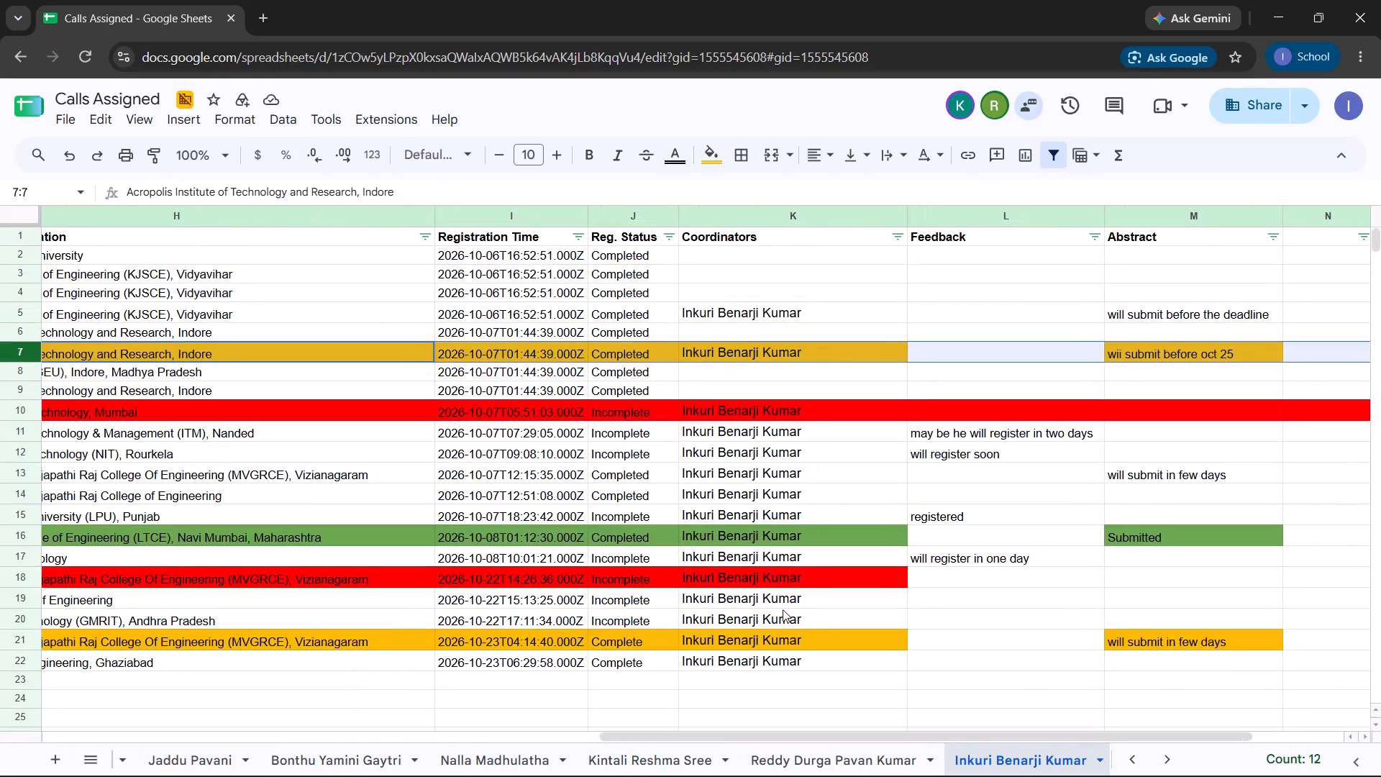
{"action": "scroll", "coordinate": [777, 612], "scroll_direction": "left", "scroll_amount": 1}
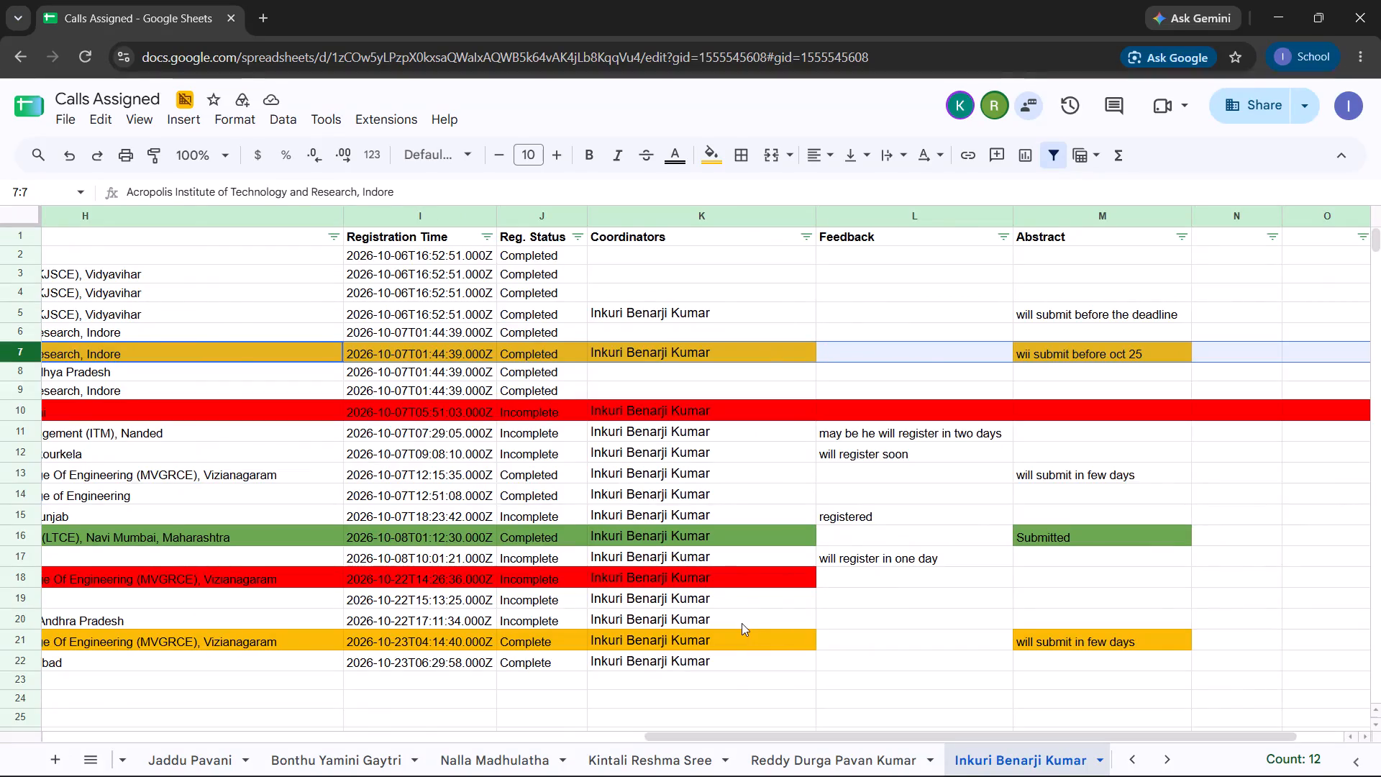
{"action": "scroll", "coordinate": [742, 623], "scroll_direction": "right", "scroll_amount": 2}
{"action": "scroll", "coordinate": [742, 623], "scroll_direction": "up", "scroll_amount": 1}
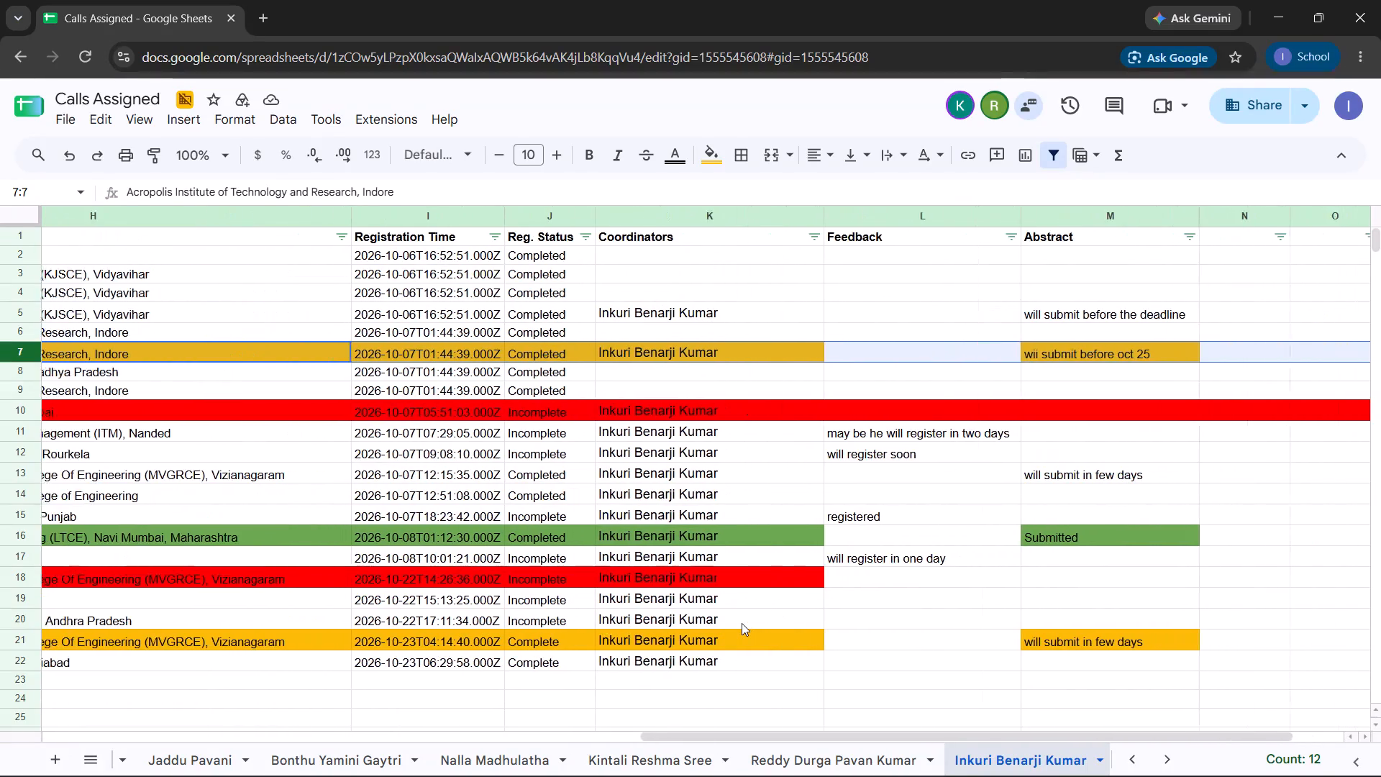
{"action": "scroll", "coordinate": [742, 623], "scroll_direction": "up", "scroll_amount": 1}
{"action": "scroll", "coordinate": [742, 623], "scroll_direction": "right", "scroll_amount": 4}
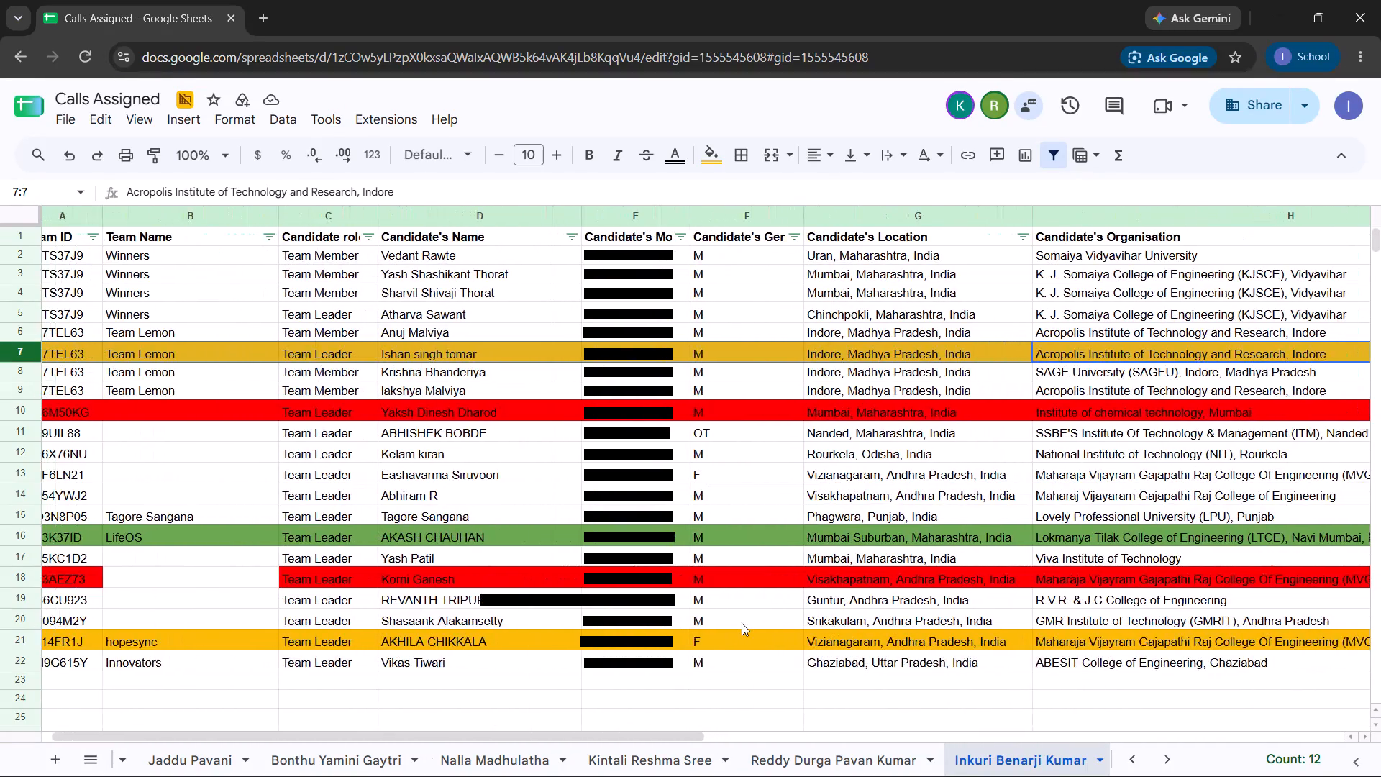
{"action": "scroll", "coordinate": [742, 623], "scroll_direction": "right", "scroll_amount": 4}
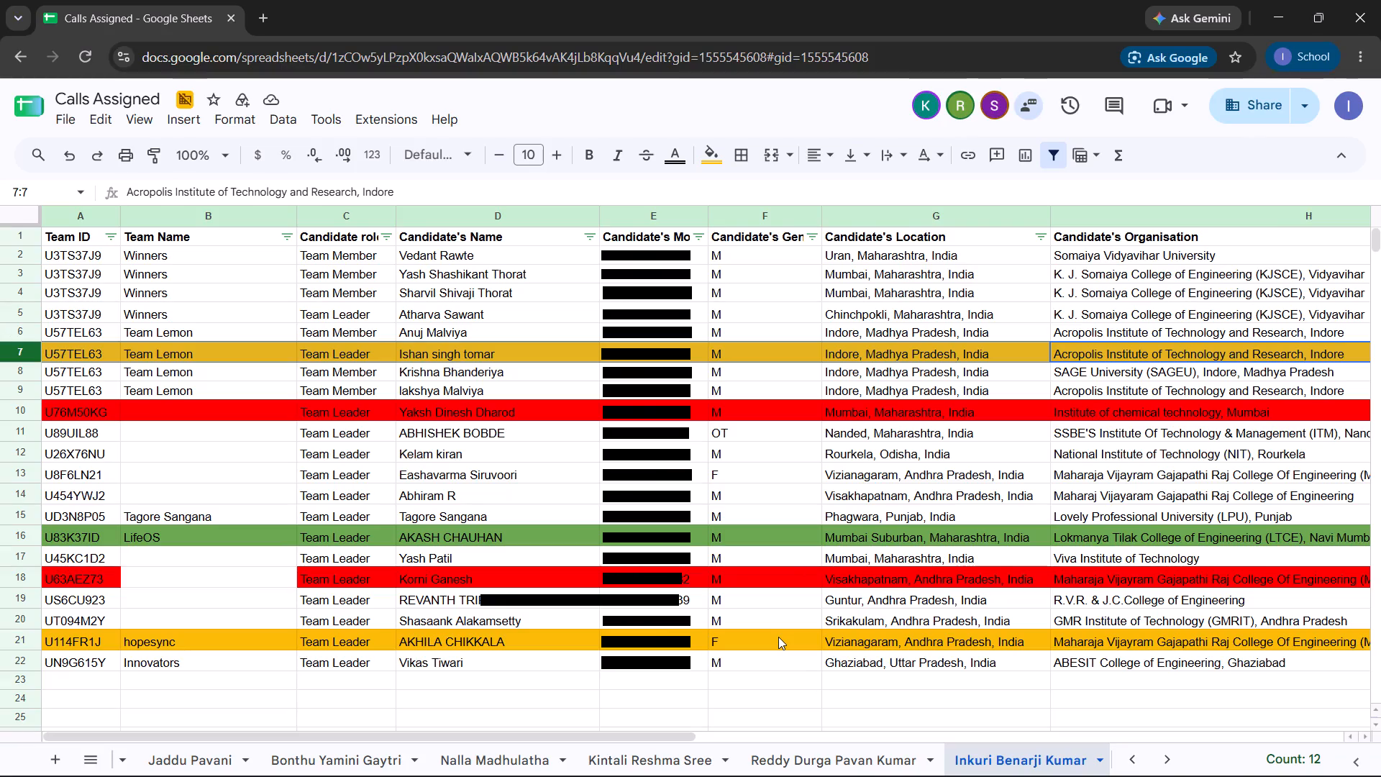
{"action": "scroll", "coordinate": [778, 637], "scroll_direction": "right", "scroll_amount": 6}
{"action": "scroll", "coordinate": [422, 665], "scroll_direction": "right", "scroll_amount": 5}
{"action": "scroll", "coordinate": [936, 624], "scroll_direction": "left", "scroll_amount": 3}
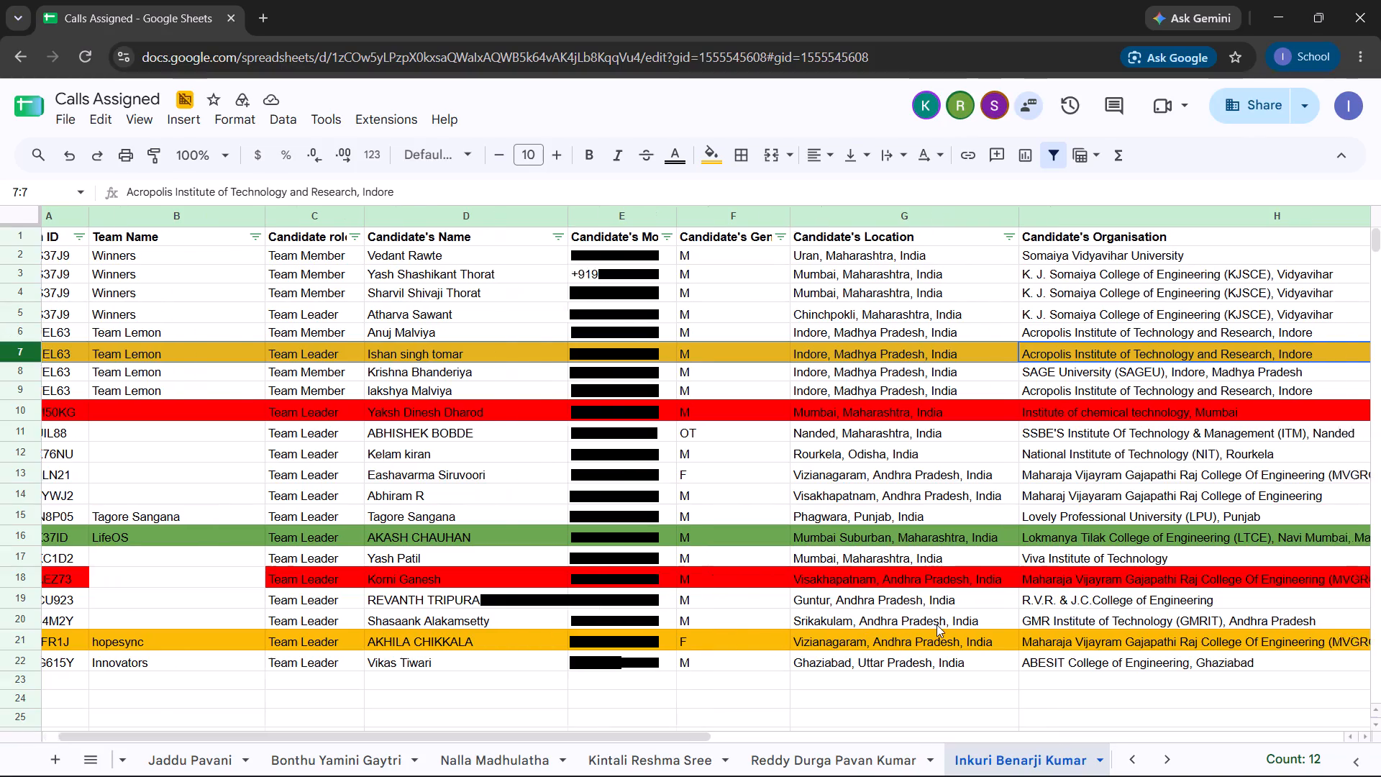
{"action": "scroll", "coordinate": [936, 624], "scroll_direction": "left", "scroll_amount": 6}
{"action": "scroll", "coordinate": [936, 624], "scroll_direction": "right", "scroll_amount": 11}
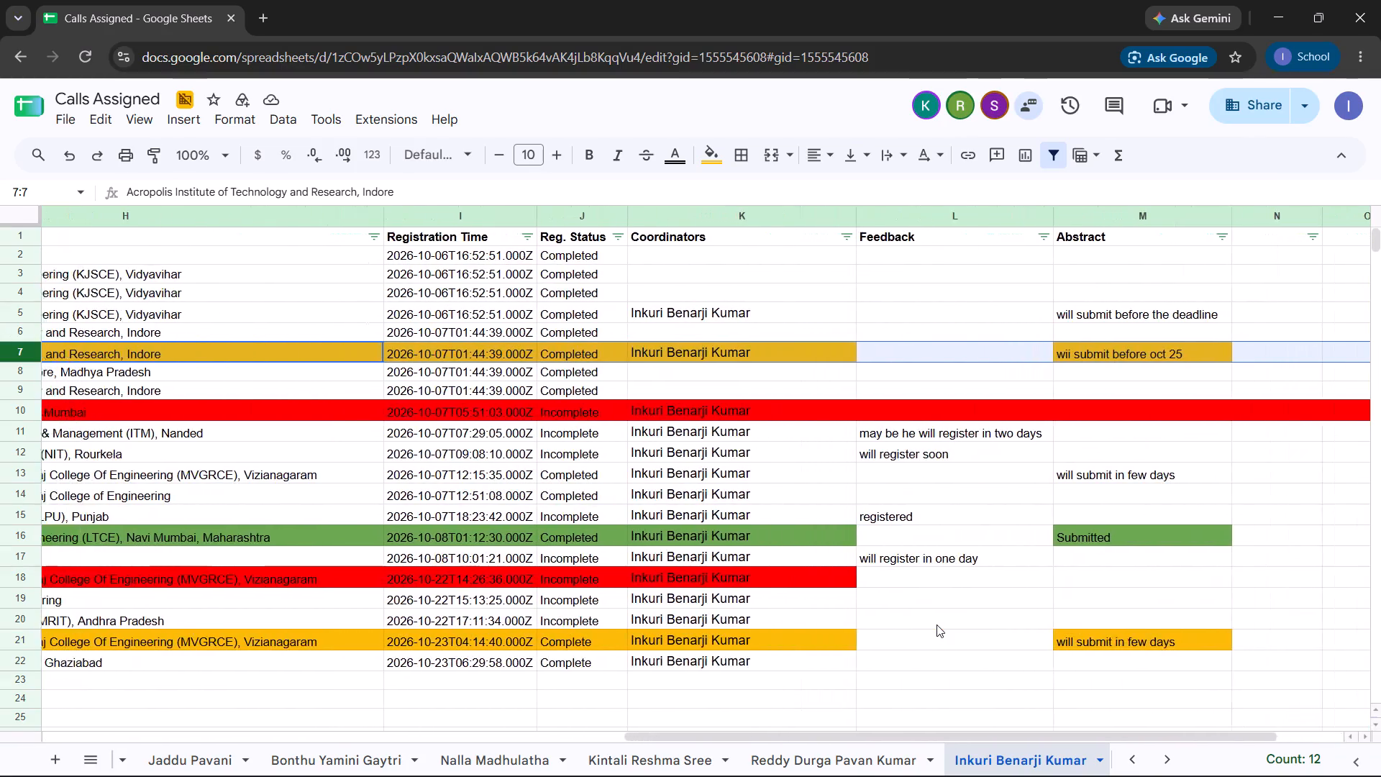
{"action": "scroll", "coordinate": [936, 624], "scroll_direction": "right", "scroll_amount": 1}
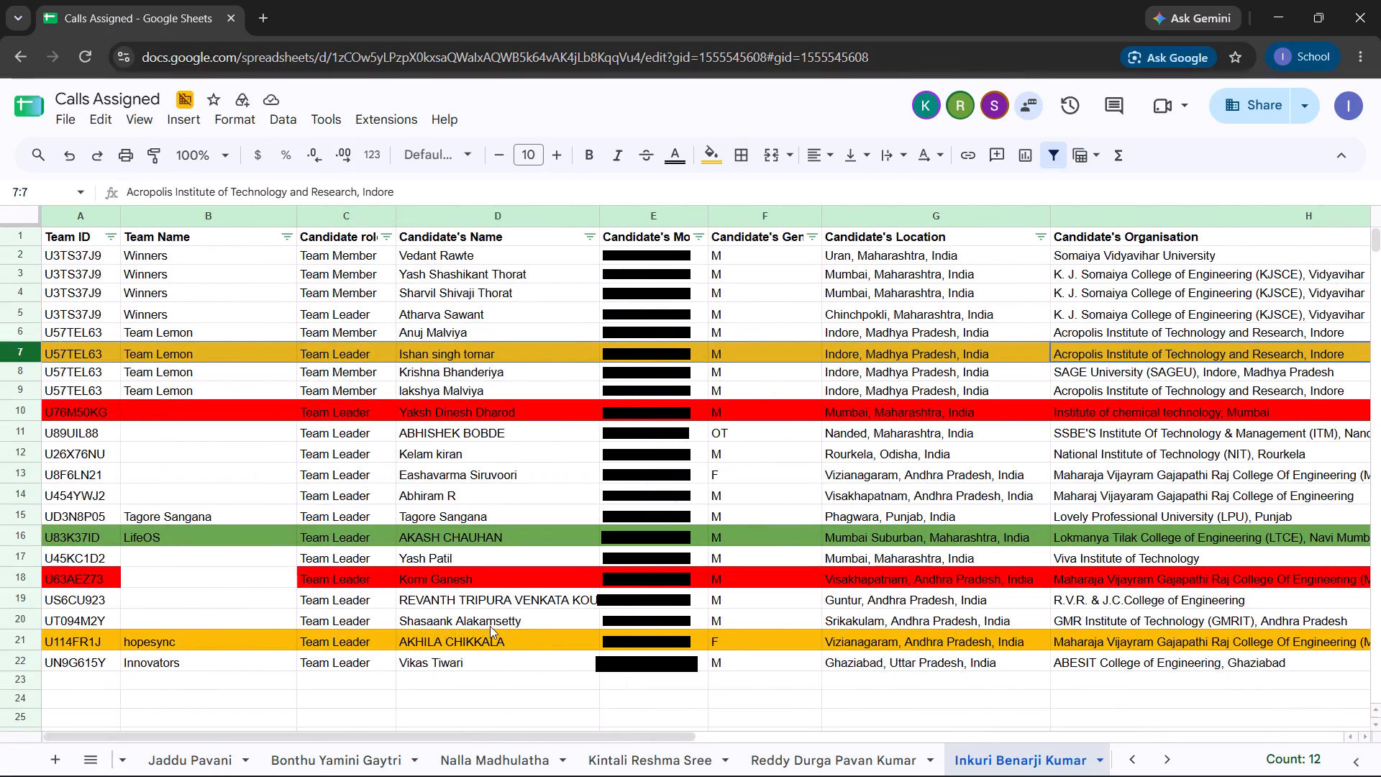
Select the whole of row 20, the GMR Institute of Technology team leader, and check its registration status, feedback and abstract cells.
{"action": "left_click", "coordinate": [28, 618]}
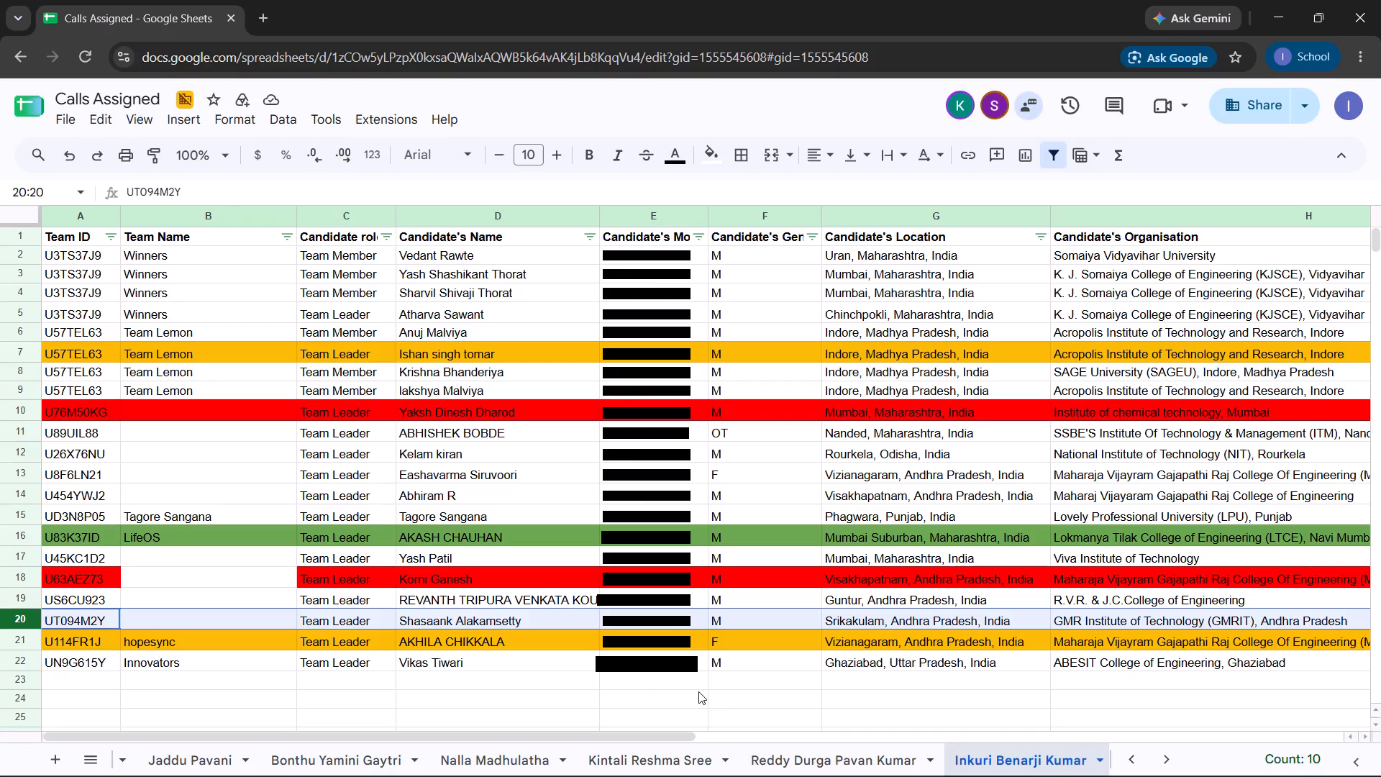
{"action": "scroll", "coordinate": [698, 691], "scroll_direction": "left", "scroll_amount": 8}
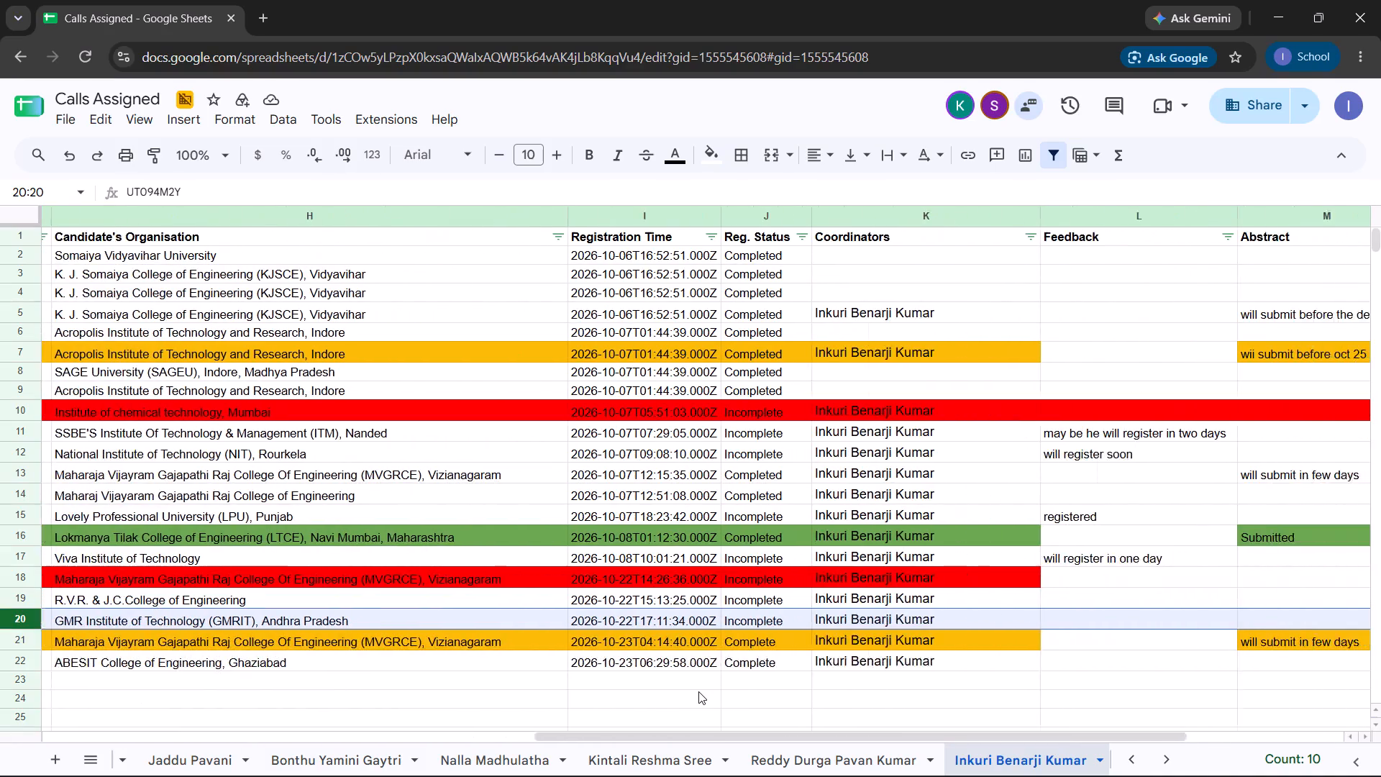
{"action": "scroll", "coordinate": [698, 691], "scroll_direction": "right", "scroll_amount": 8}
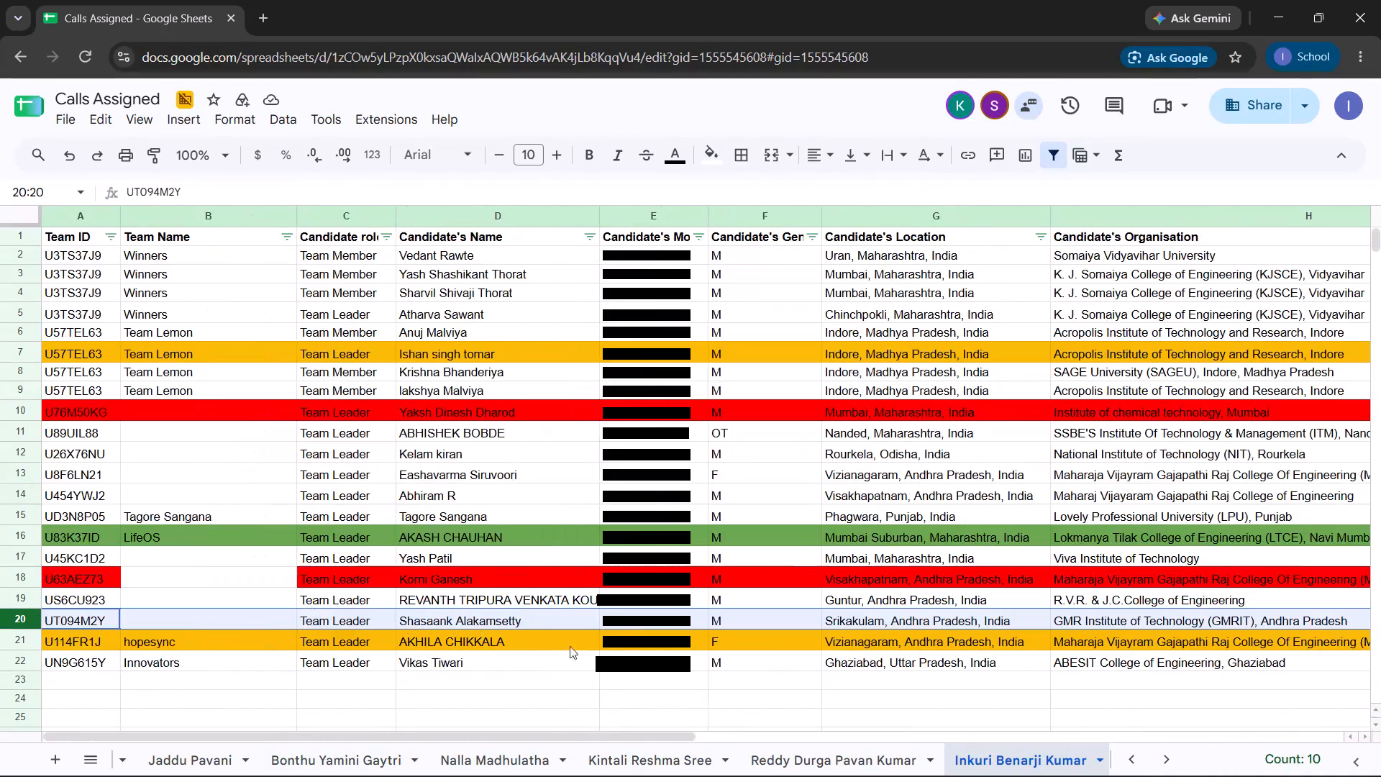
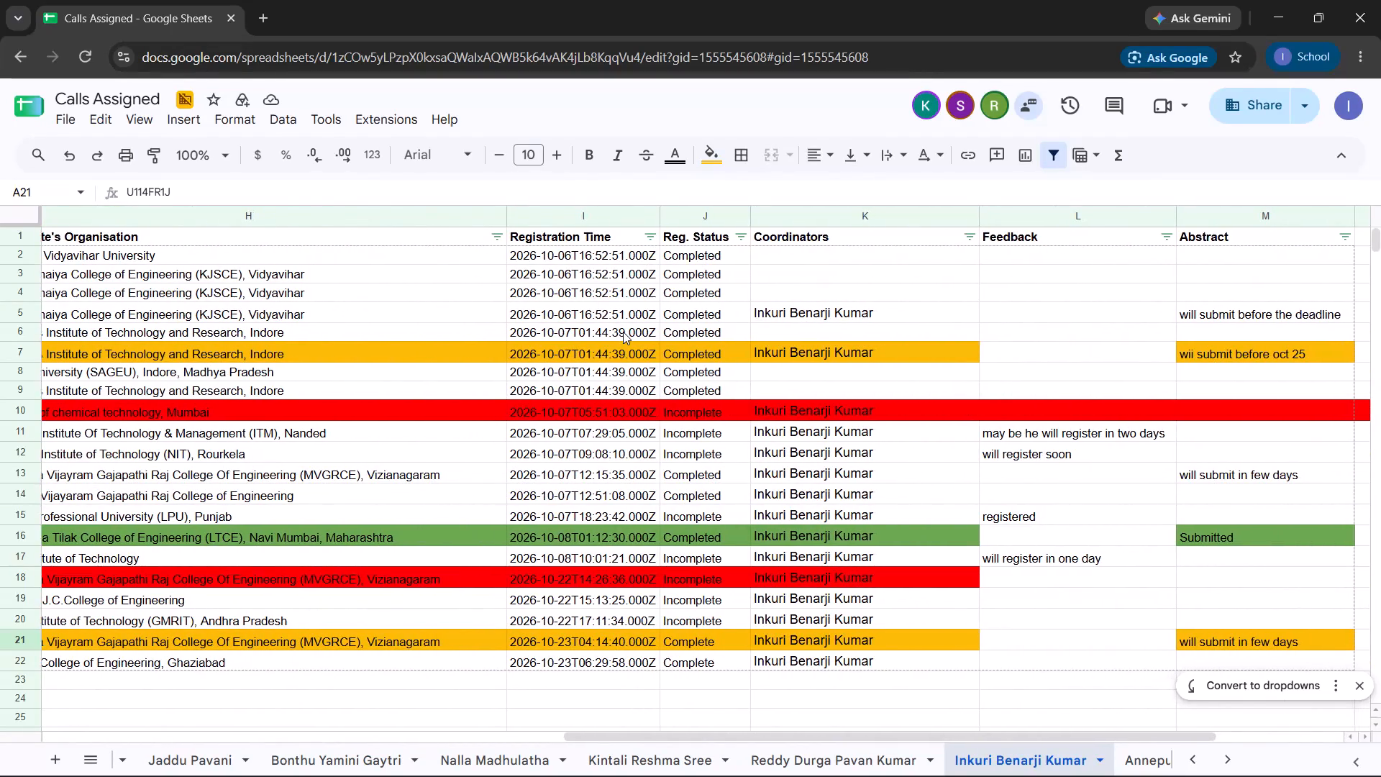
Review the team details against the registration status, feedback and abstract columns to examine which rows still need updating.
{"action": "scroll", "coordinate": [623, 332], "scroll_direction": "right", "scroll_amount": 9}
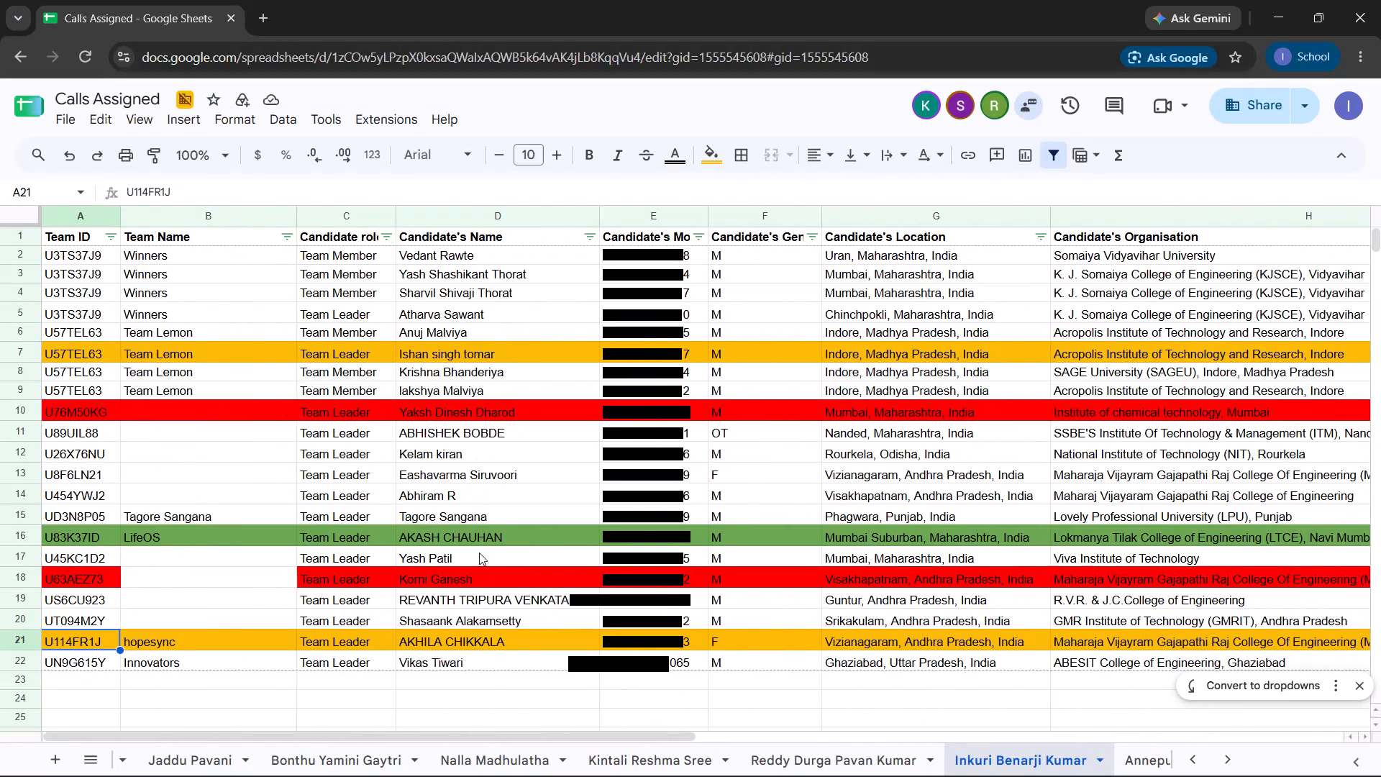
{"action": "scroll", "coordinate": [479, 553], "scroll_direction": "left", "scroll_amount": 10}
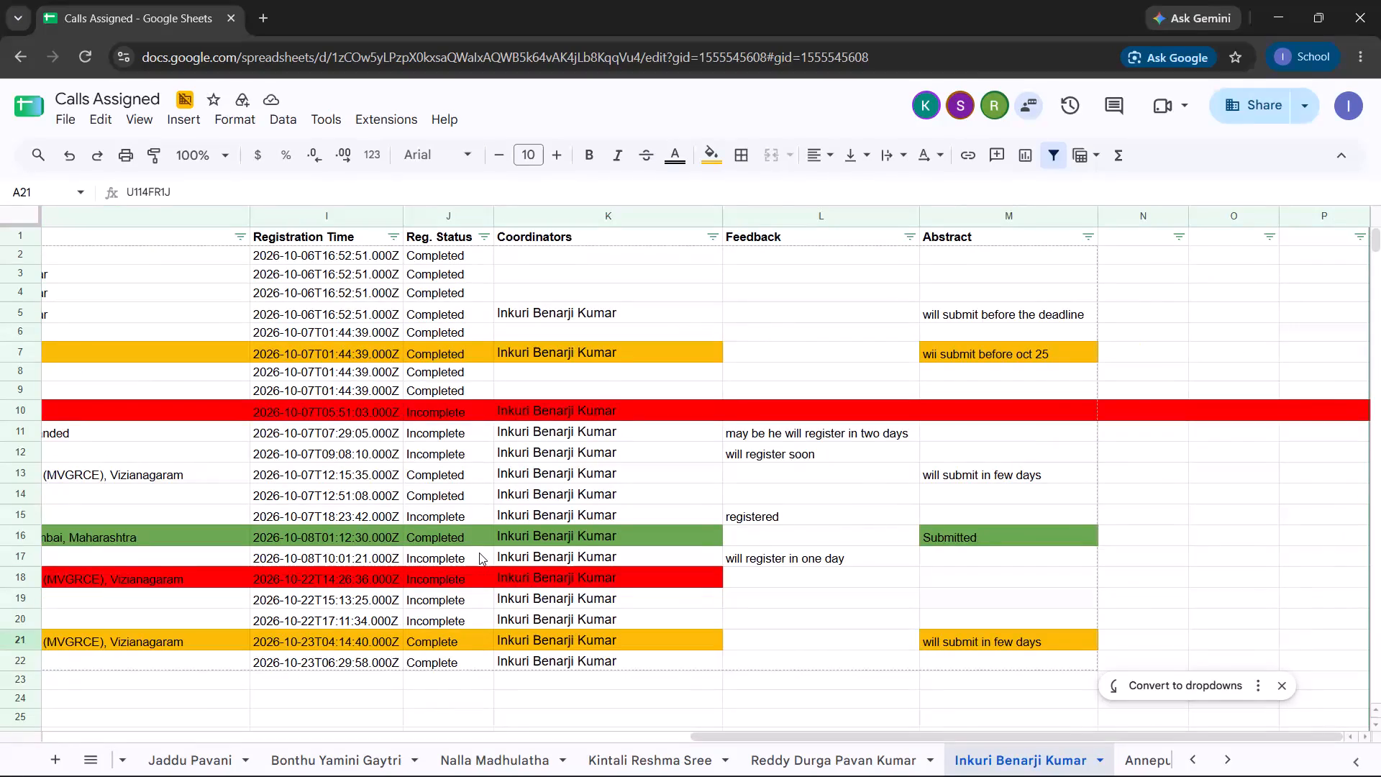
{"action": "scroll", "coordinate": [479, 553], "scroll_direction": "right", "scroll_amount": 10}
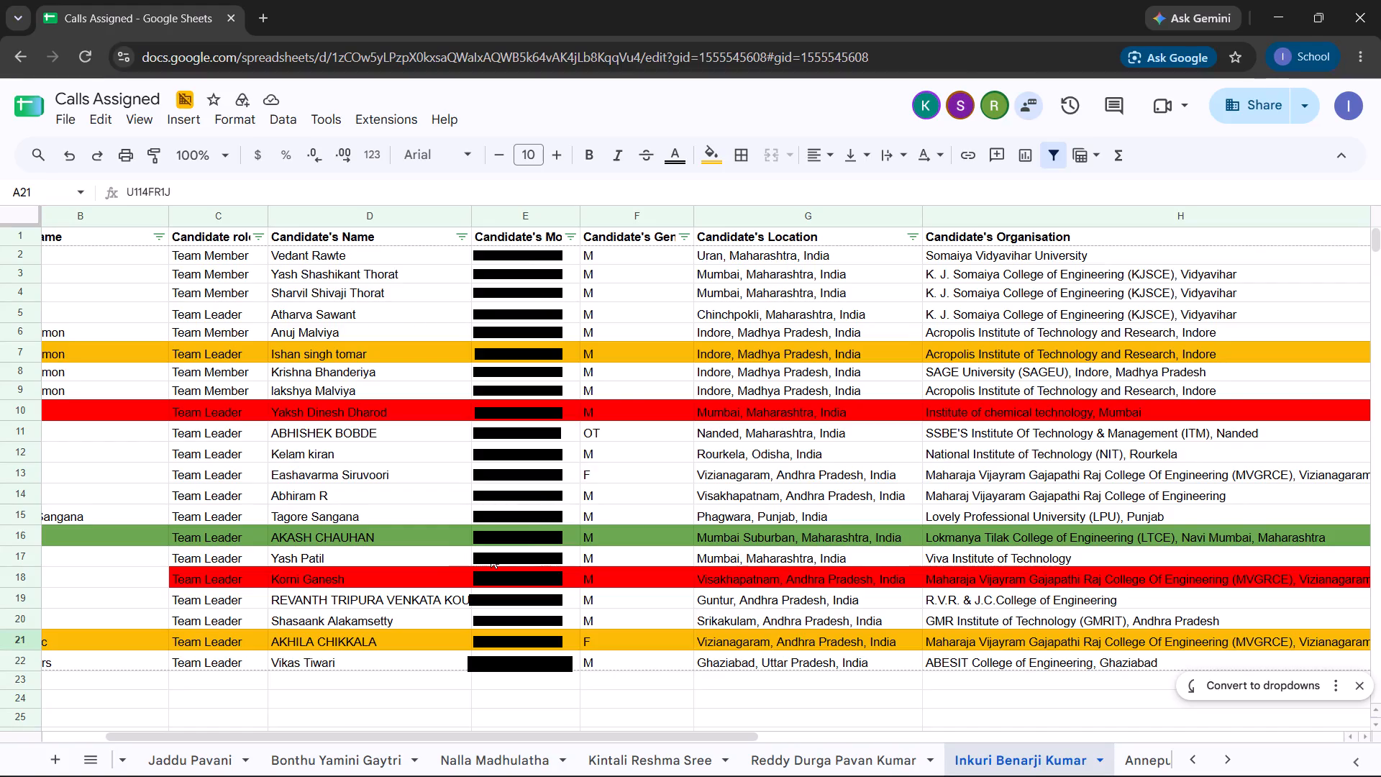
{"action": "scroll", "coordinate": [491, 555], "scroll_direction": "left", "scroll_amount": 8}
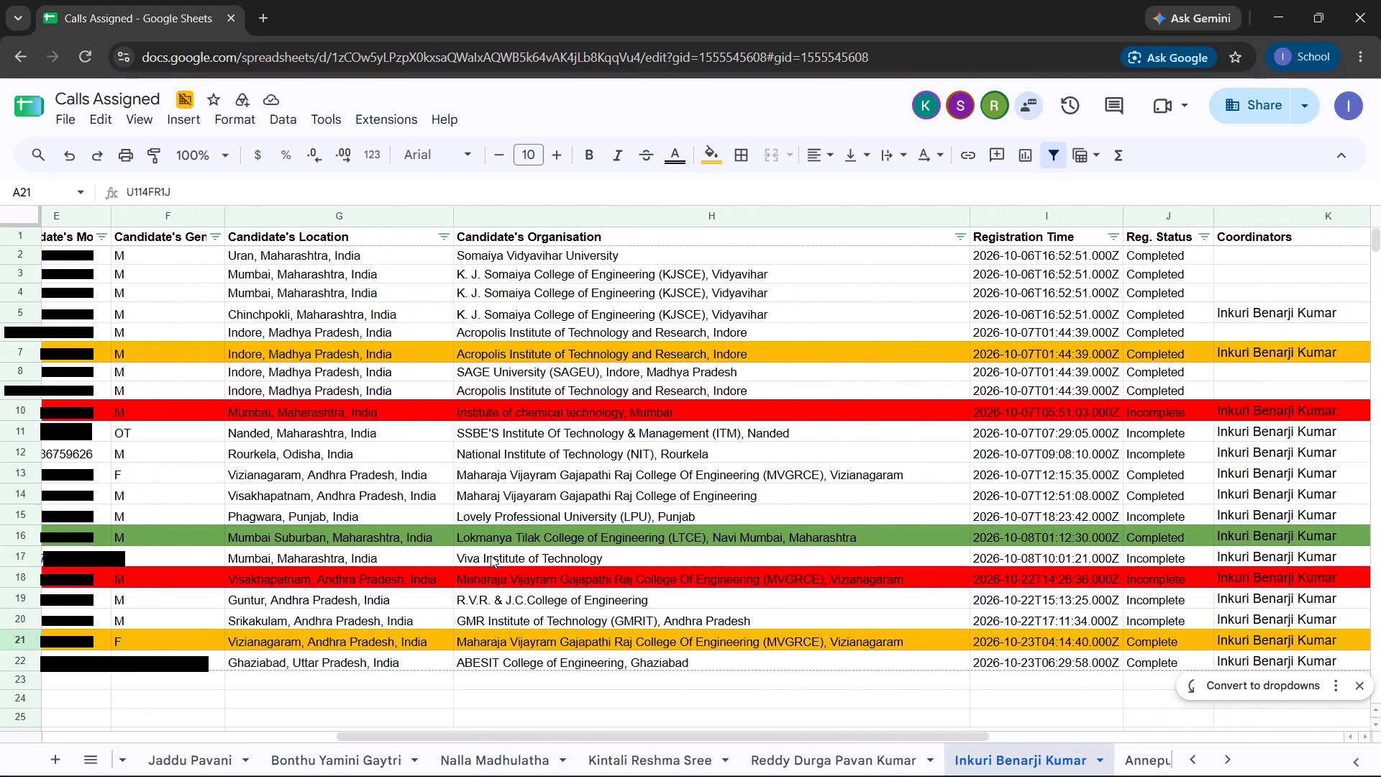
{"action": "scroll", "coordinate": [491, 555], "scroll_direction": "left", "scroll_amount": 3}
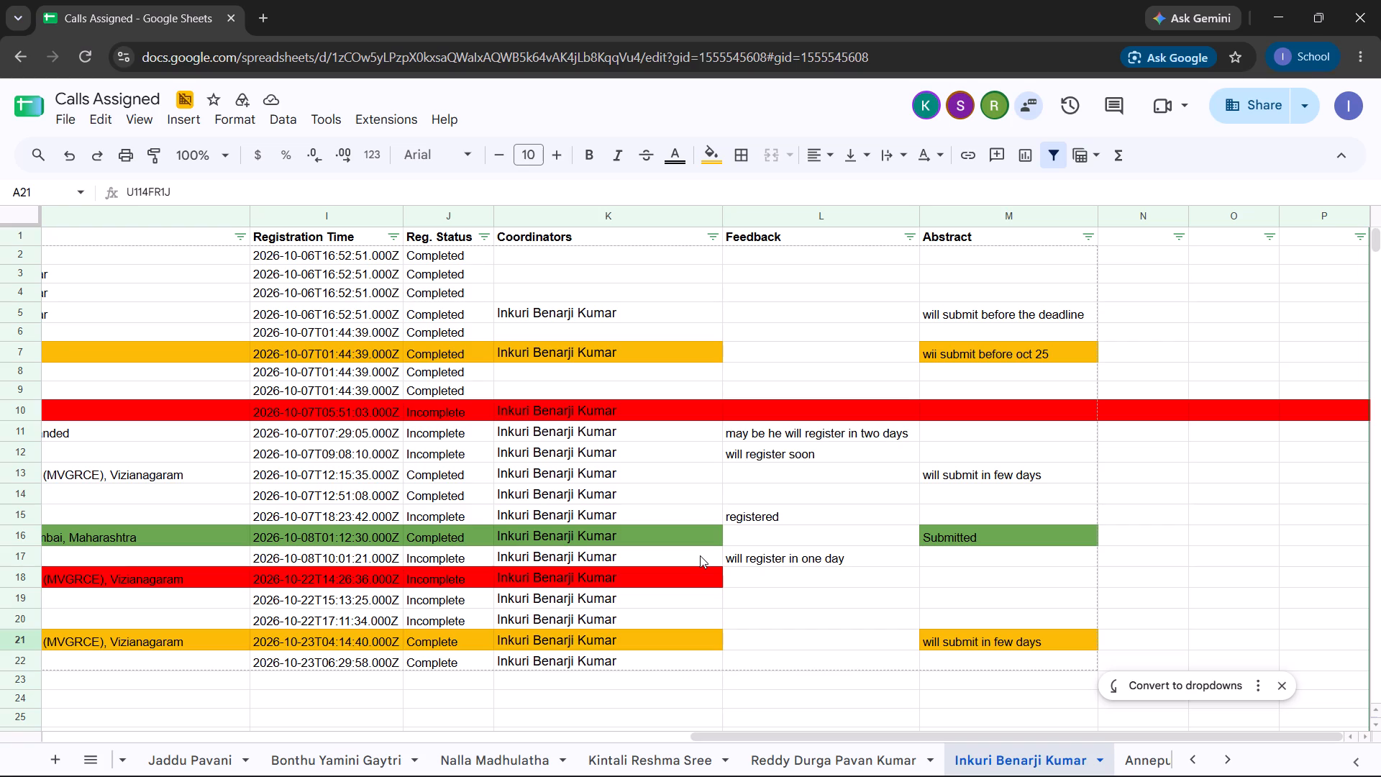
{"action": "scroll", "coordinate": [700, 555], "scroll_direction": "left", "scroll_amount": 6}
{"action": "scroll", "coordinate": [1199, 405], "scroll_direction": "left", "scroll_amount": 8}
{"action": "scroll", "coordinate": [1196, 345], "scroll_direction": "left", "scroll_amount": 6}
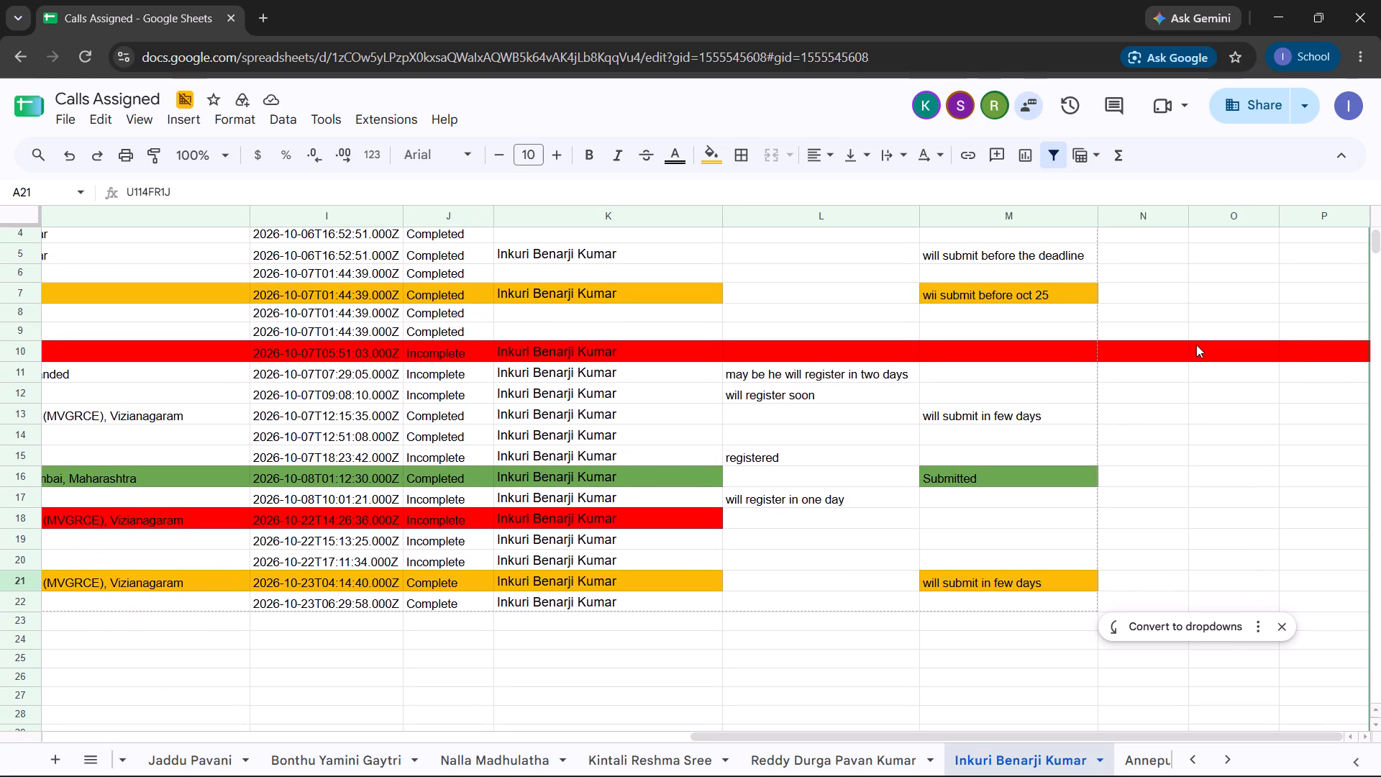
{"action": "scroll", "coordinate": [1196, 345], "scroll_direction": "up", "scroll_amount": 2}
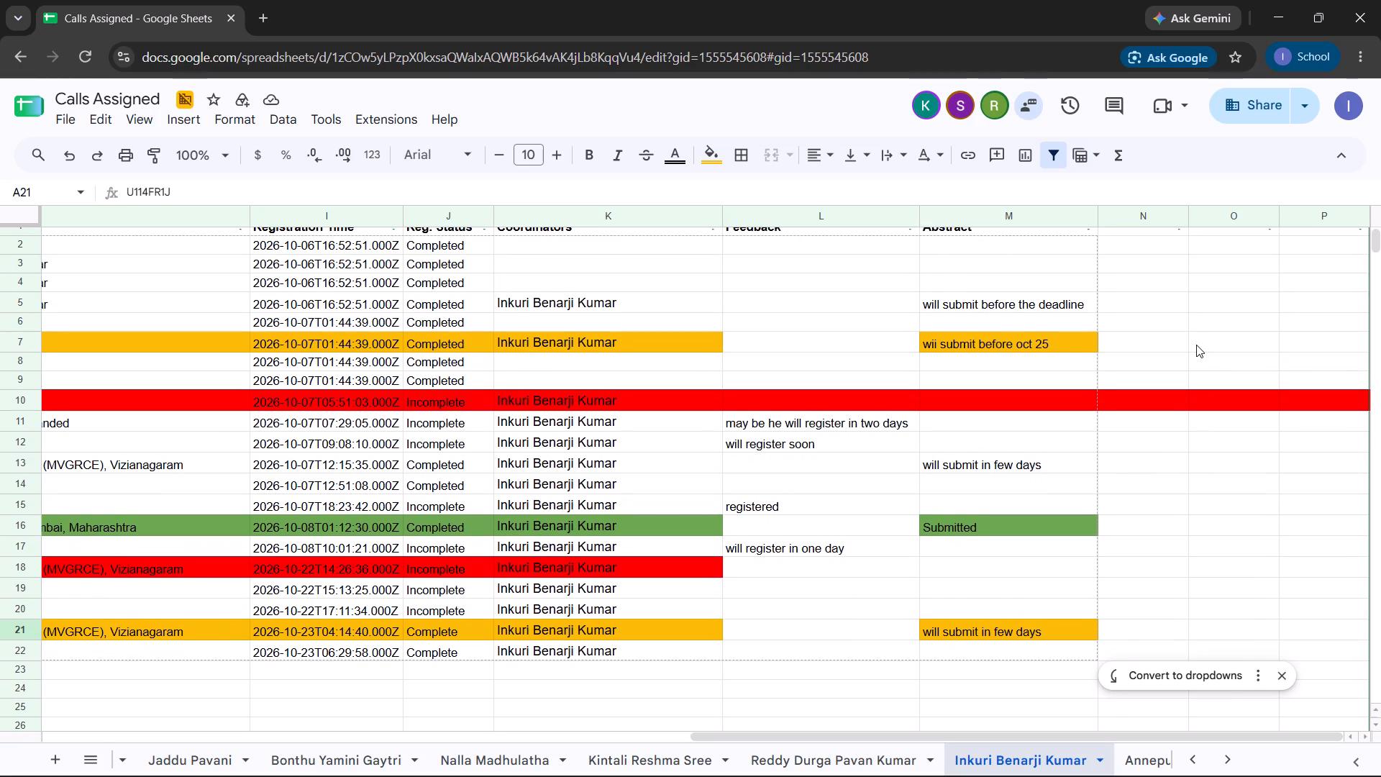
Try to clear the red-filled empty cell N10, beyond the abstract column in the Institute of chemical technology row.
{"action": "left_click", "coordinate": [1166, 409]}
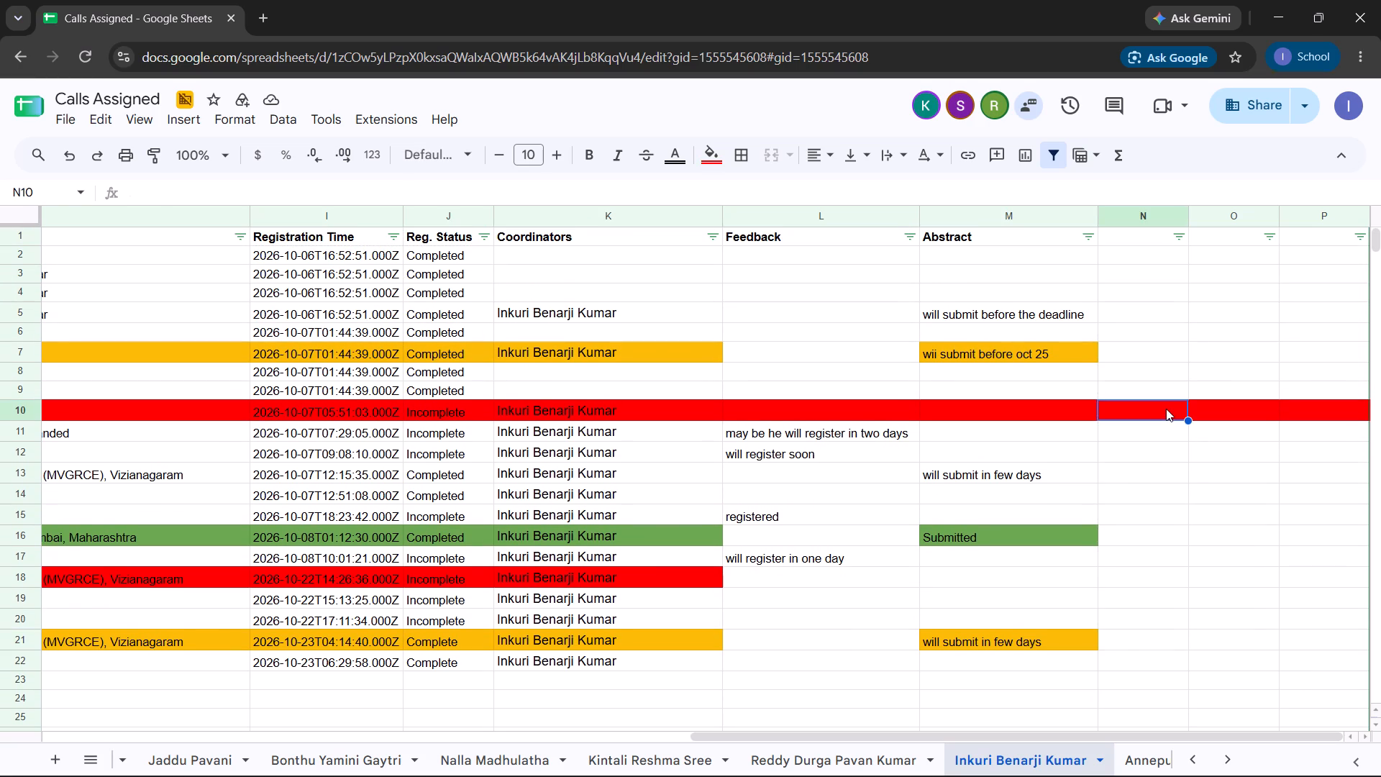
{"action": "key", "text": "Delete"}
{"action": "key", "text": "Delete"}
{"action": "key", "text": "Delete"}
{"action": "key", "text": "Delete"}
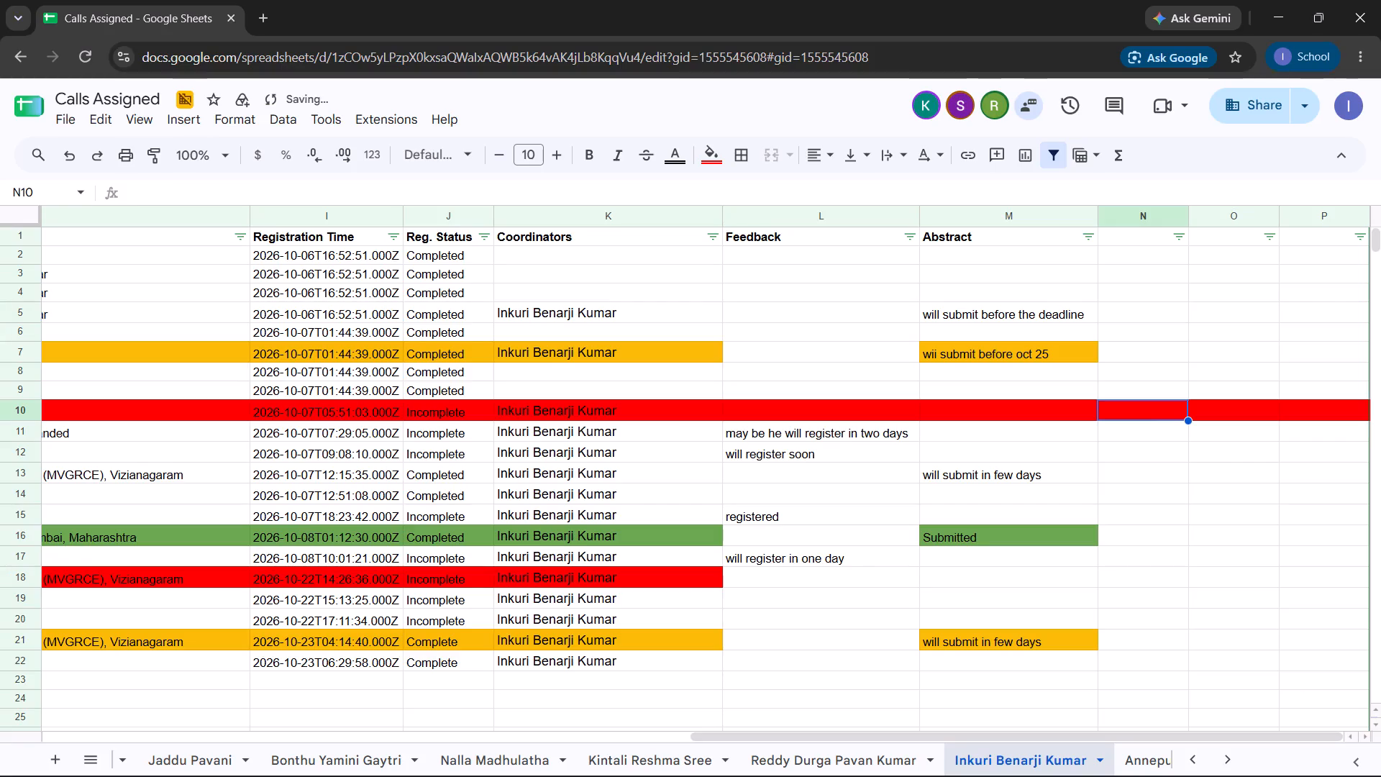
Change the feedback in row 17, the Viva Institute of Technology team leader, to "will register today".
{"action": "scroll", "coordinate": [529, 498], "scroll_direction": "right", "scroll_amount": 7}
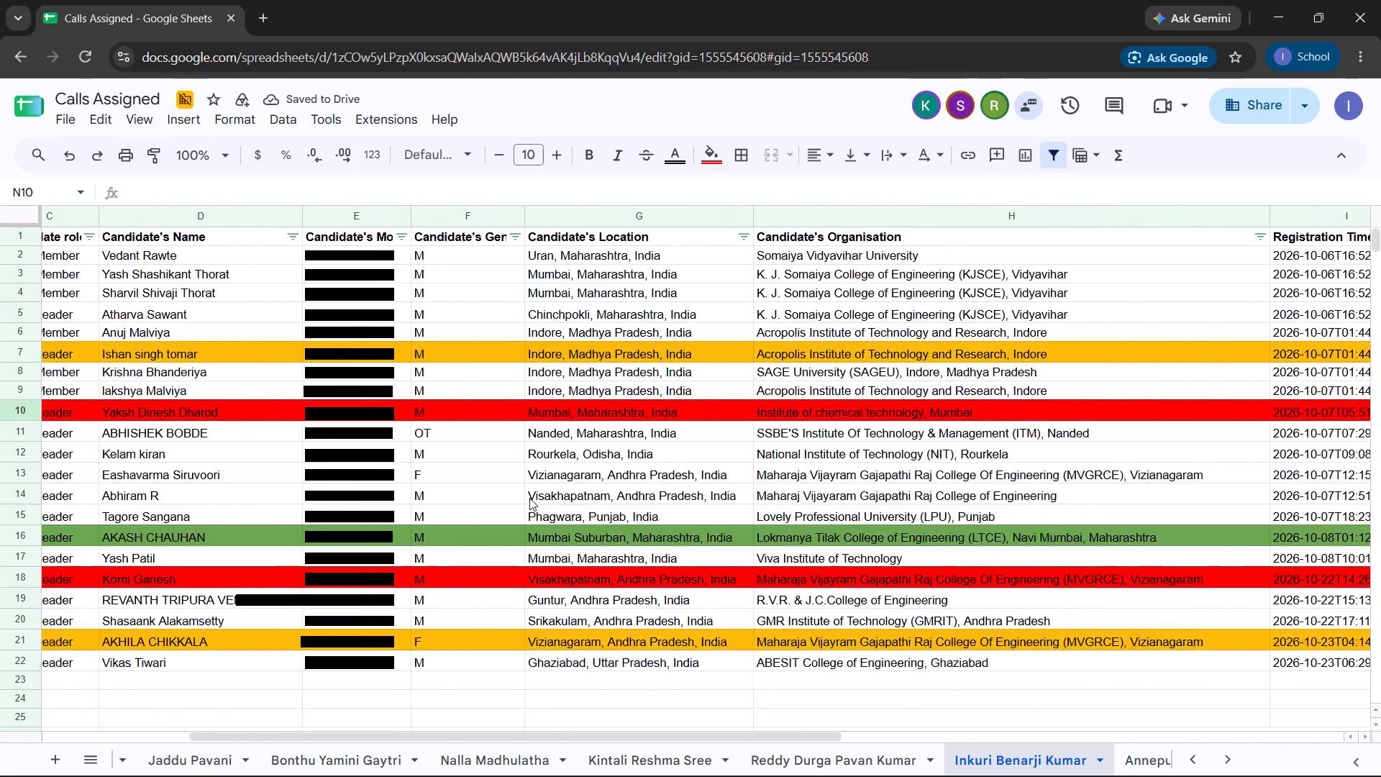
{"action": "scroll", "coordinate": [529, 498], "scroll_direction": "right", "scroll_amount": 5}
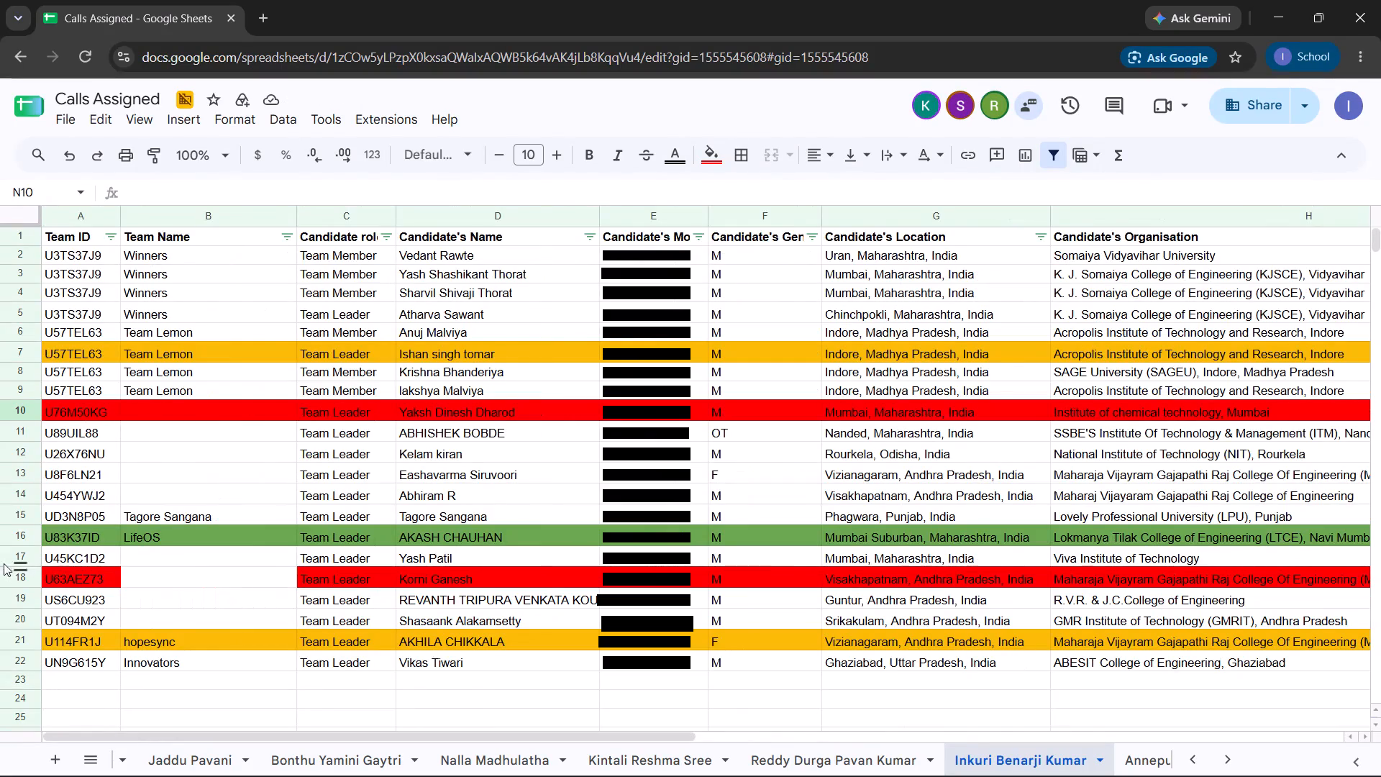
{"action": "scroll", "coordinate": [676, 617], "scroll_direction": "left", "scroll_amount": 10}
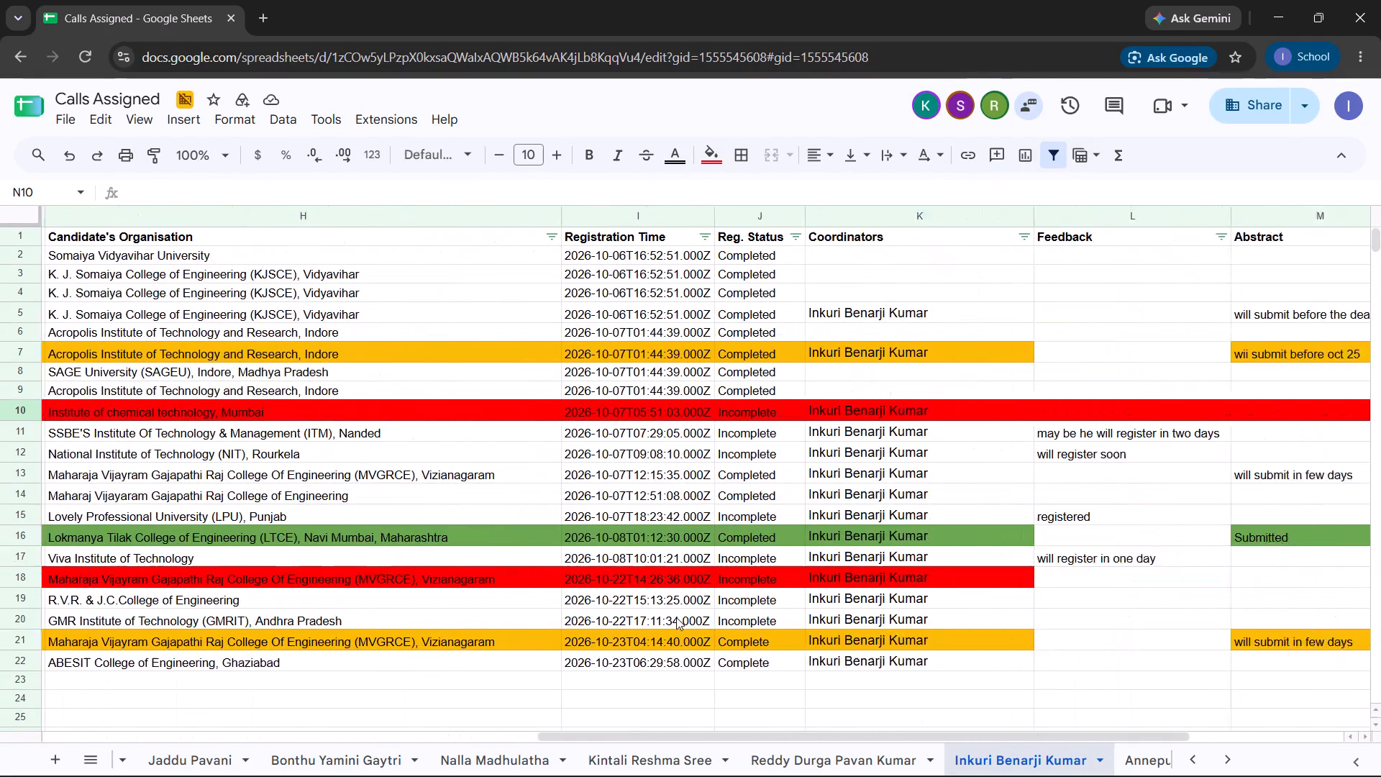
{"action": "scroll", "coordinate": [676, 617], "scroll_direction": "left", "scroll_amount": 2}
{"action": "left_click", "coordinate": [1063, 561]}
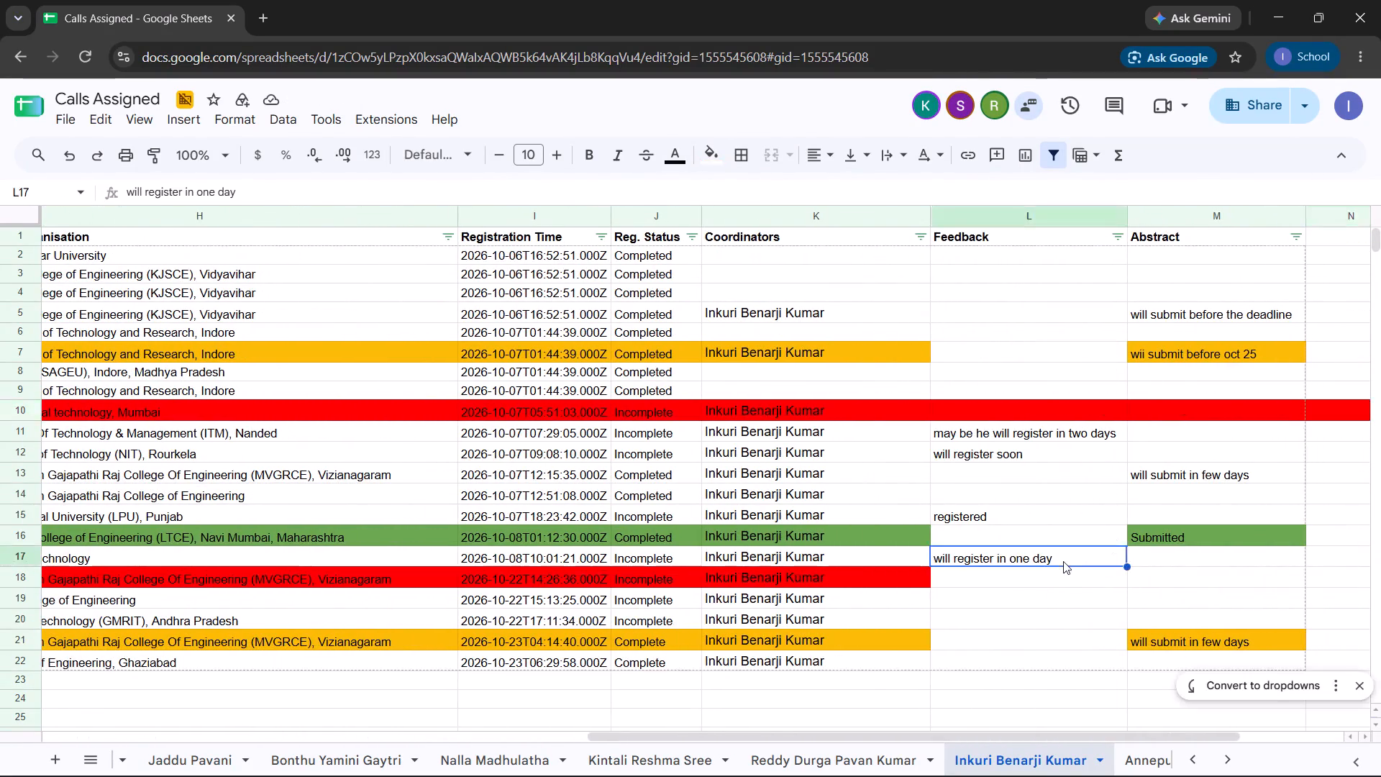
{"action": "double_click", "coordinate": [1063, 561]}
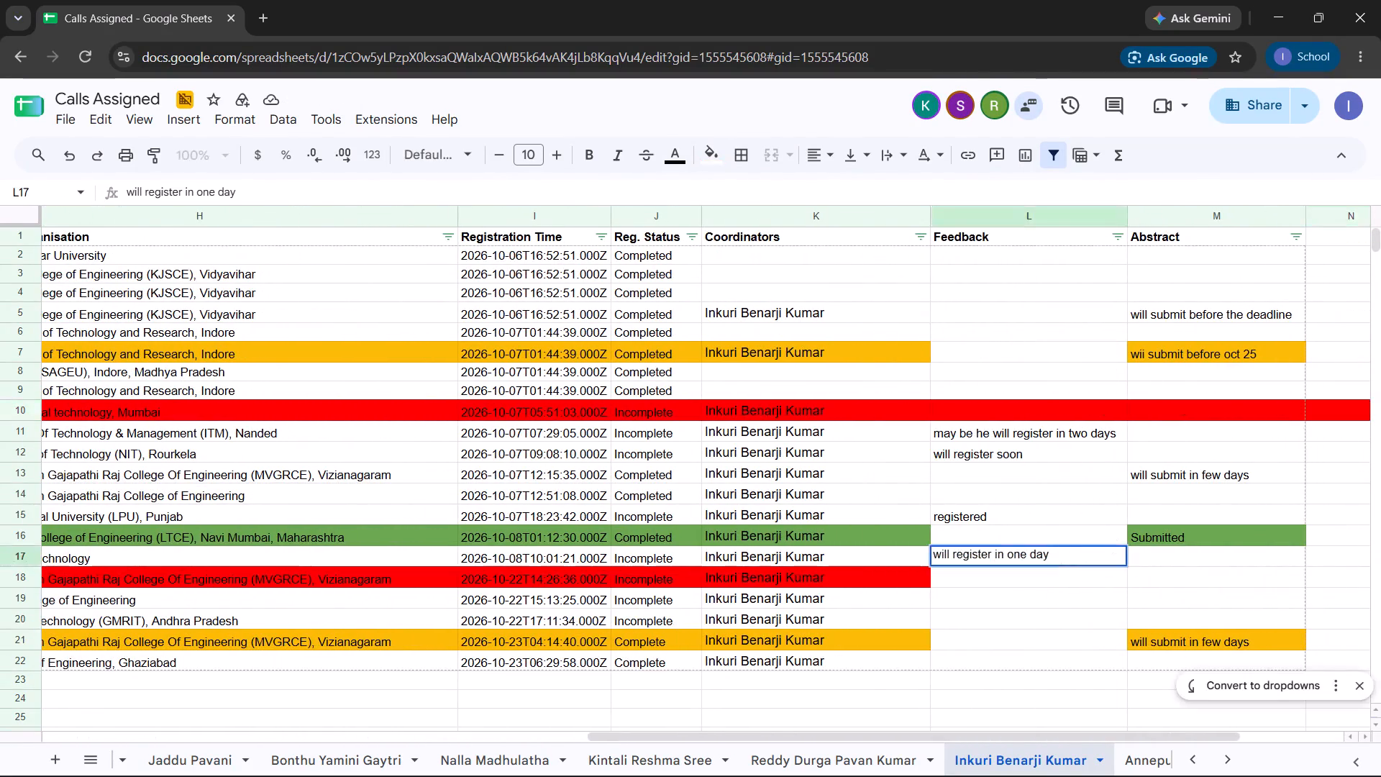
{"action": "key", "text": "BackSpace"}
{"action": "key", "text": "BackSpace"}
{"action": "key", "text": "BackSpace"}
{"action": "key", "text": "BackSpace"}
{"action": "key", "text": "BackSpace"}
{"action": "key", "text": "BackSpace"}
{"action": "key", "text": "BackSpace"}
{"action": "key", "text": "BackSpace"}
{"action": "key", "text": "BackSpace"}
{"action": "key", "text": "BackSpace"}
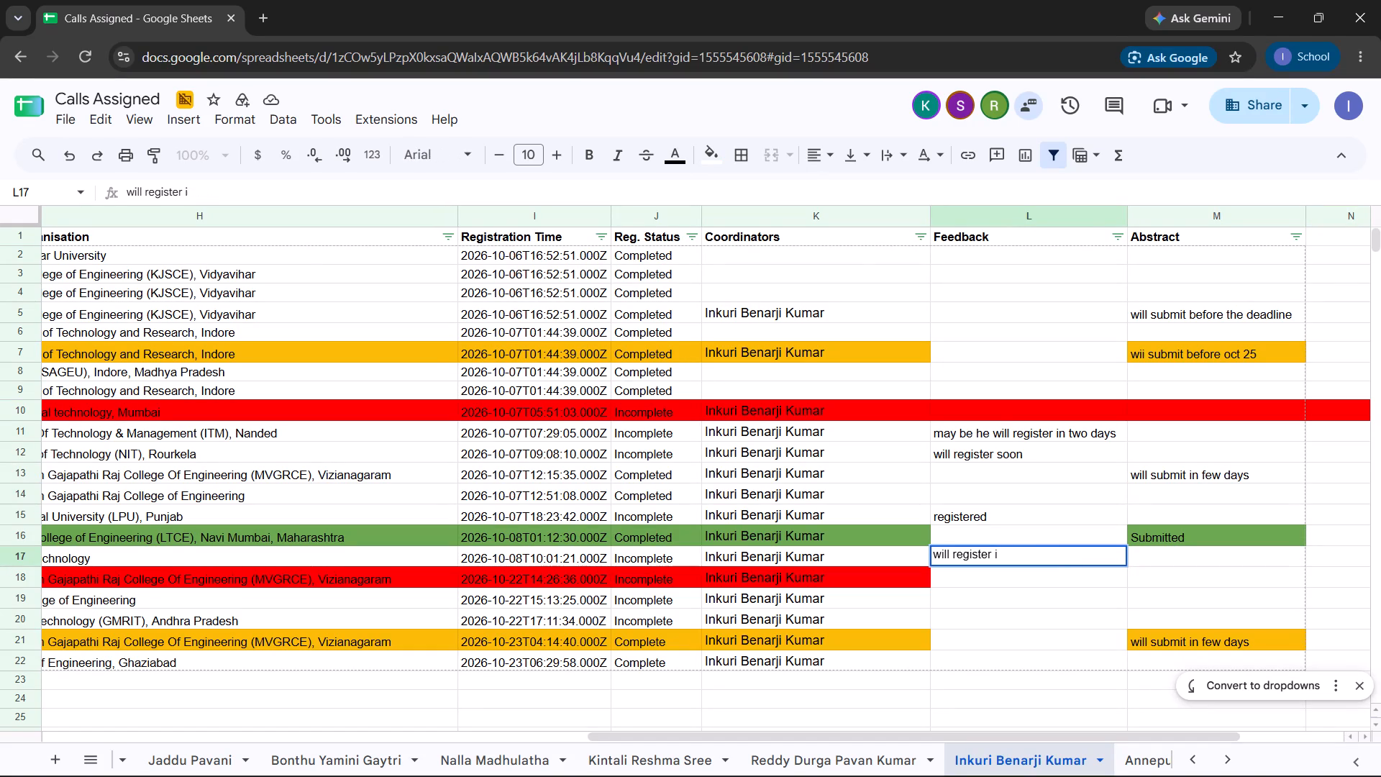
{"action": "key", "text": "BackSpace"}
{"action": "type", "text": "today"}
{"action": "key", "text": "Return"}
Select the whole of row 10, the Institute of chemical technology team leader, and check its details, registration status, feedback and abstract cells.
{"action": "scroll", "coordinate": [1061, 560], "scroll_direction": "right", "scroll_amount": 6}
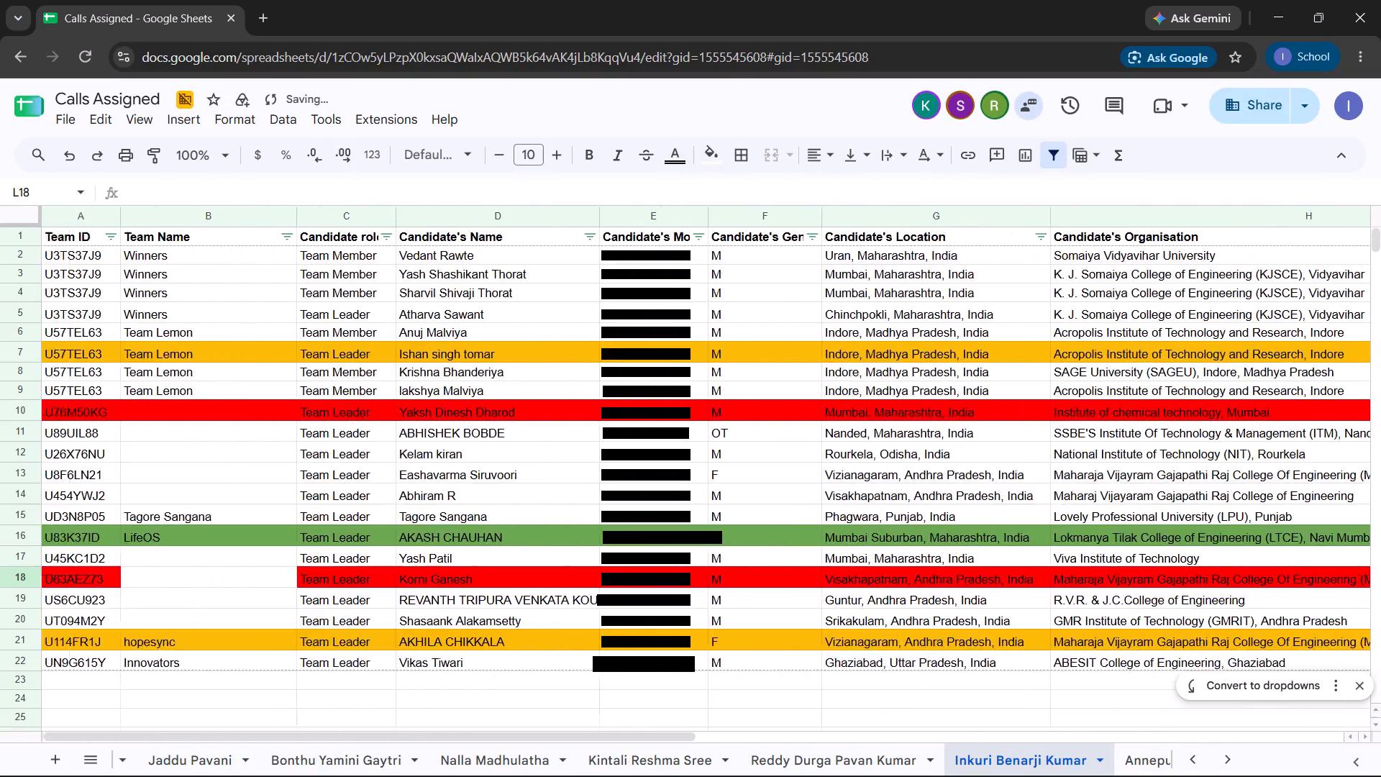
{"action": "scroll", "coordinate": [1061, 560], "scroll_direction": "left", "scroll_amount": 9}
{"action": "scroll", "coordinate": [1061, 560], "scroll_direction": "right", "scroll_amount": 5}
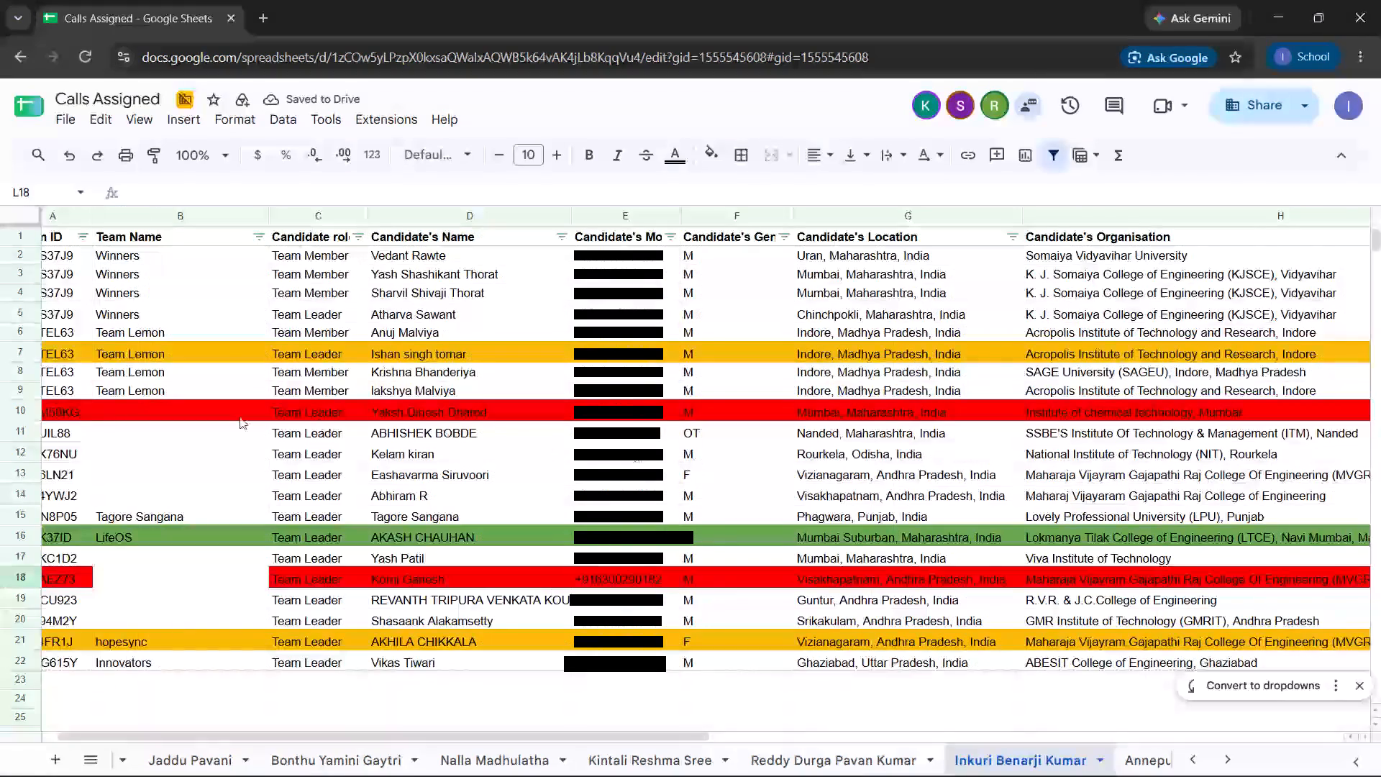
{"action": "left_click", "coordinate": [15, 403]}
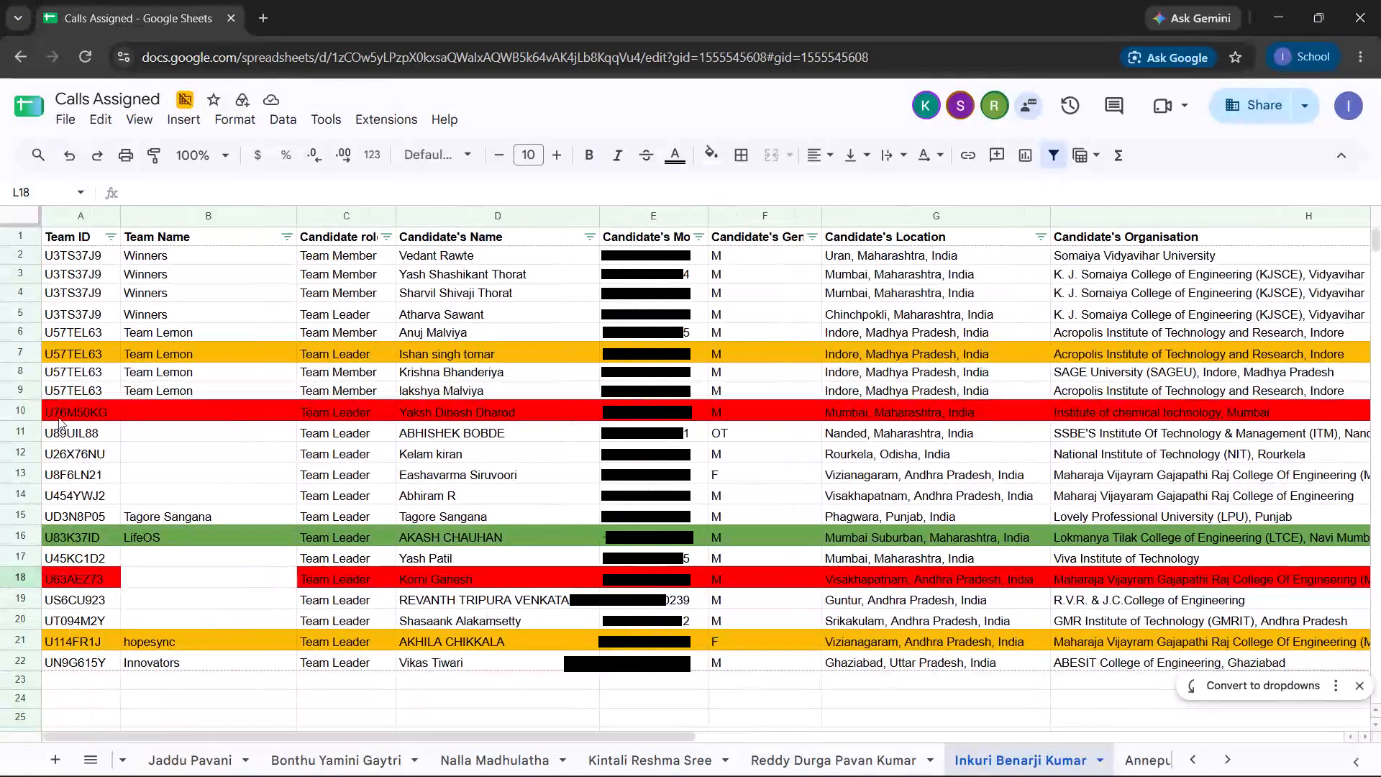
{"action": "left_click", "coordinate": [5, 407]}
{"action": "scroll", "coordinate": [866, 414], "scroll_direction": "left", "scroll_amount": 6}
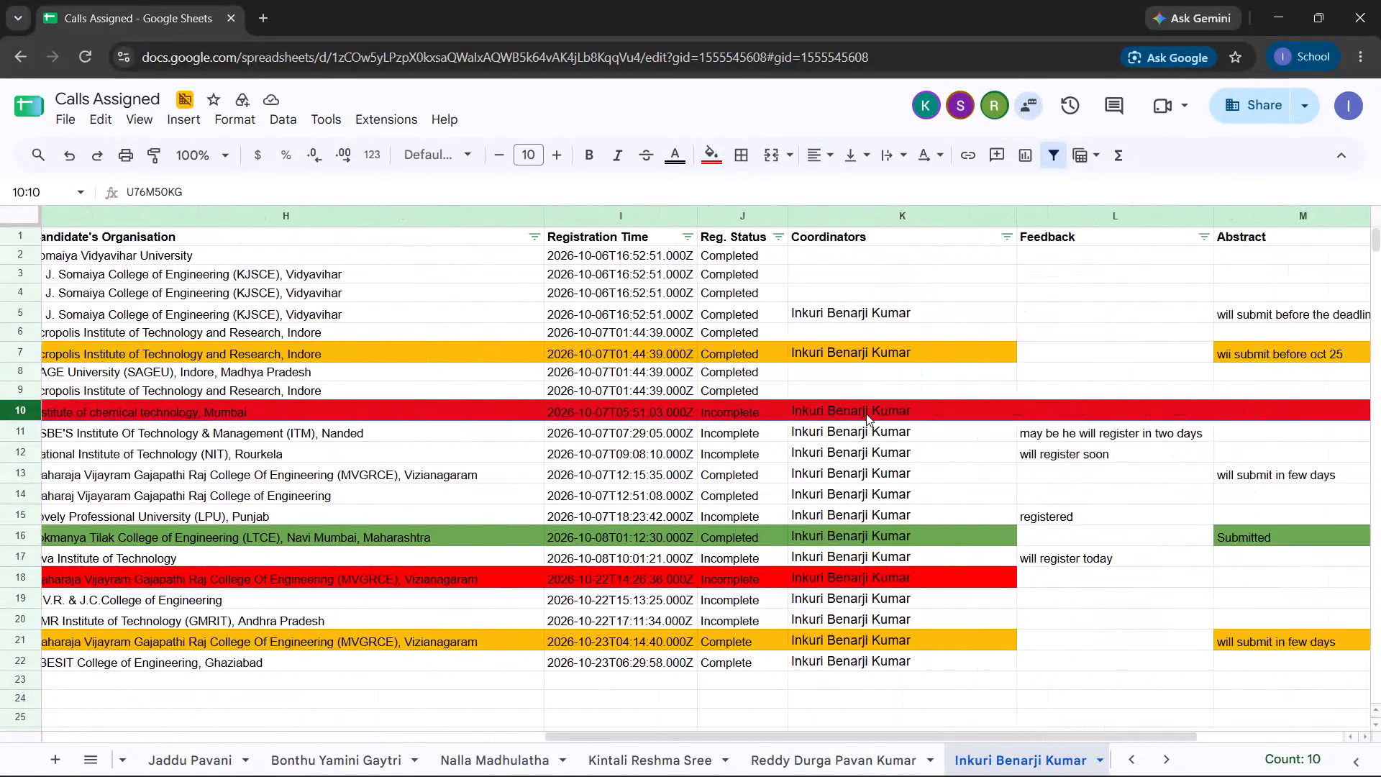
{"action": "scroll", "coordinate": [866, 414], "scroll_direction": "left", "scroll_amount": 8}
{"action": "scroll", "coordinate": [866, 414], "scroll_direction": "right", "scroll_amount": 11}
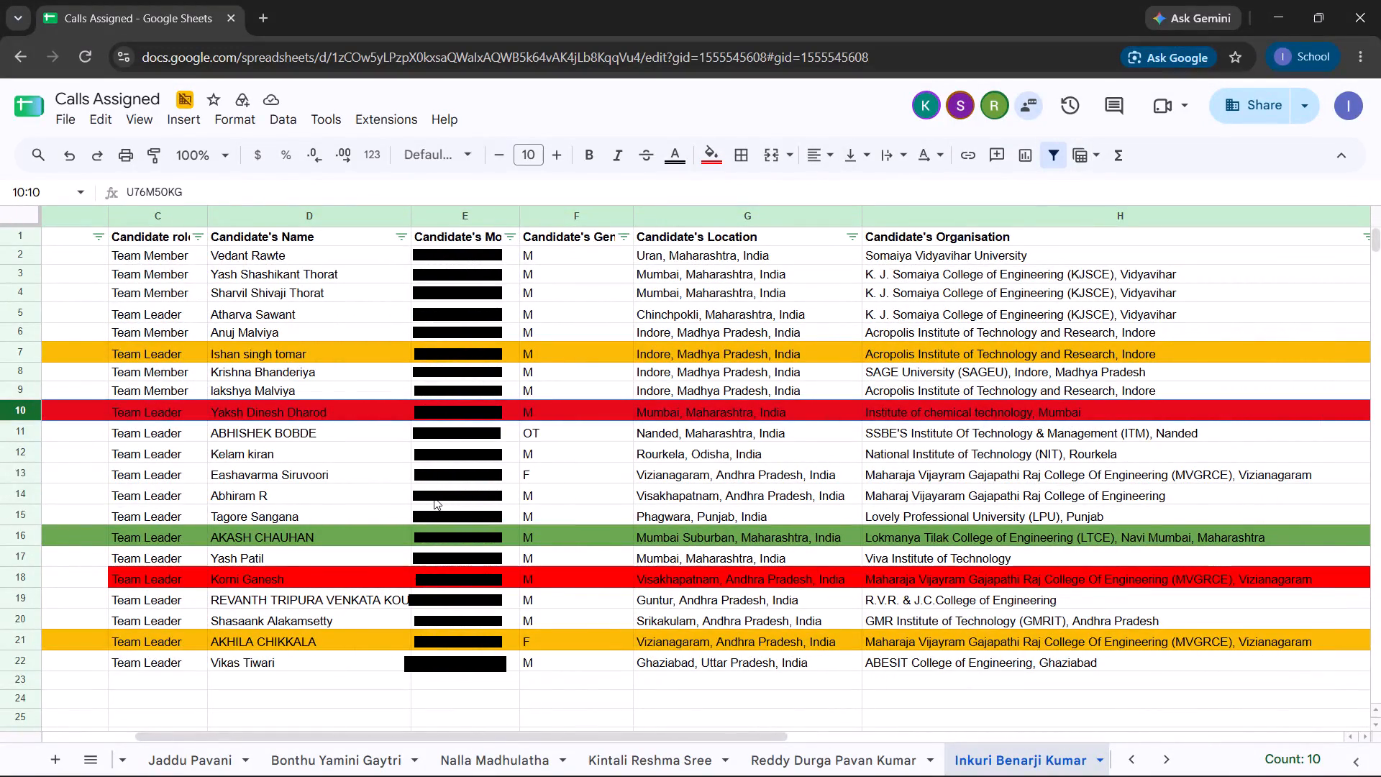
{"action": "scroll", "coordinate": [770, 543], "scroll_direction": "left", "scroll_amount": 10}
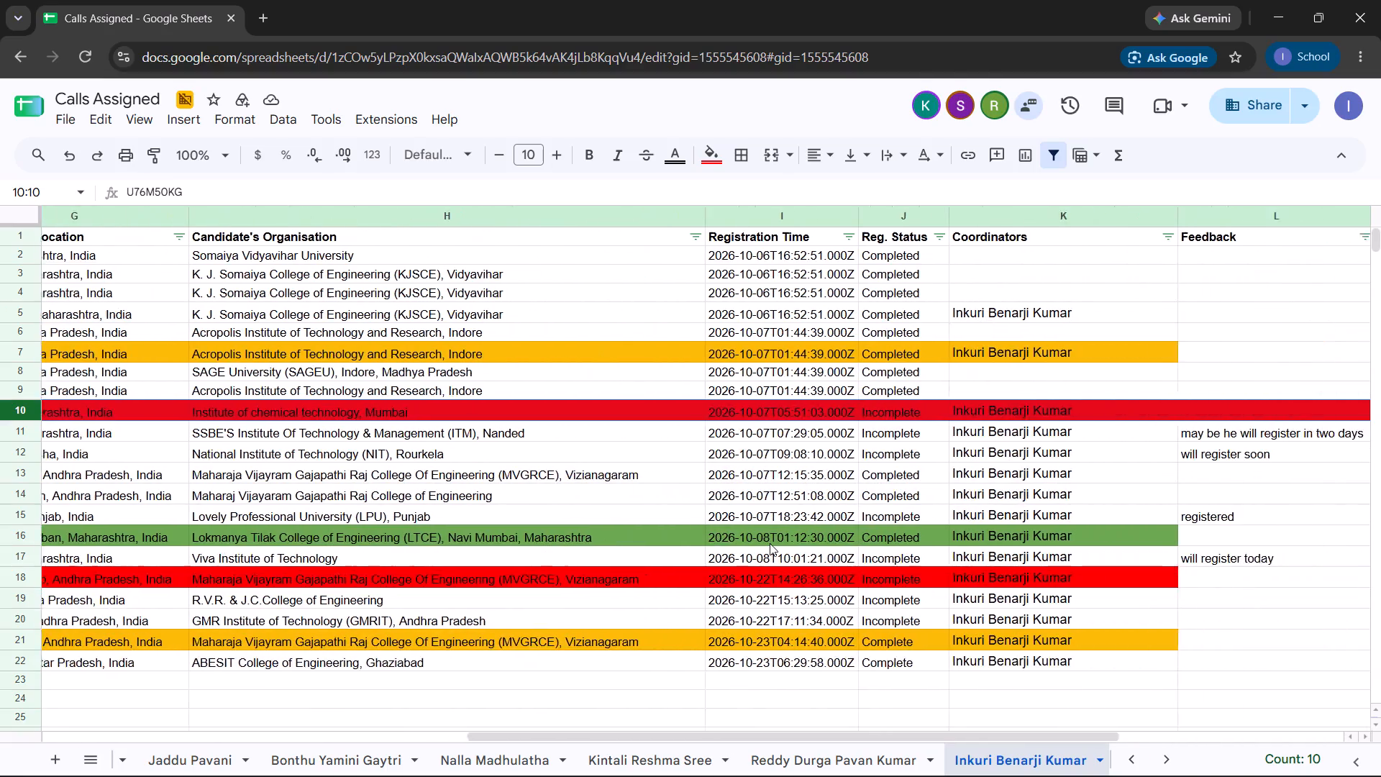
{"action": "scroll", "coordinate": [770, 543], "scroll_direction": "left", "scroll_amount": 6}
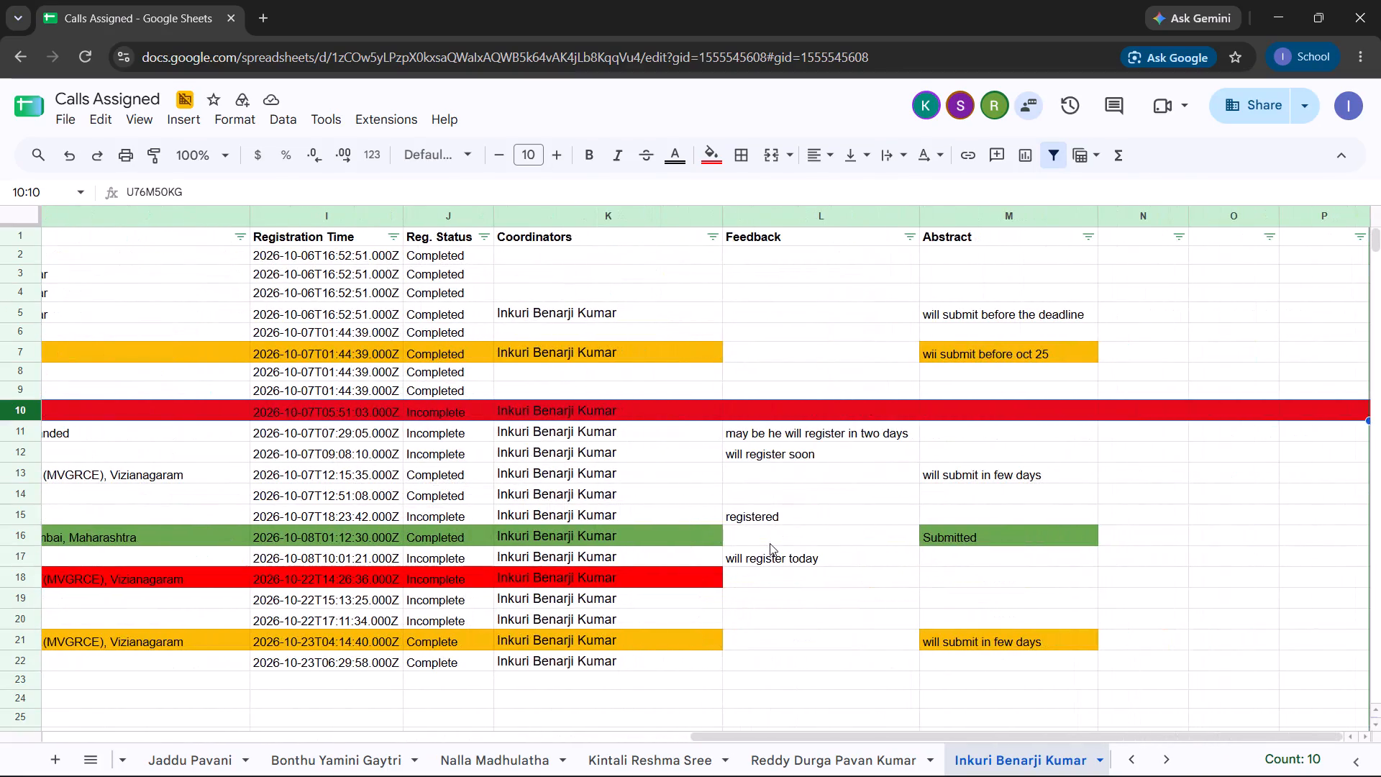
{"action": "scroll", "coordinate": [770, 543], "scroll_direction": "right", "scroll_amount": 9}
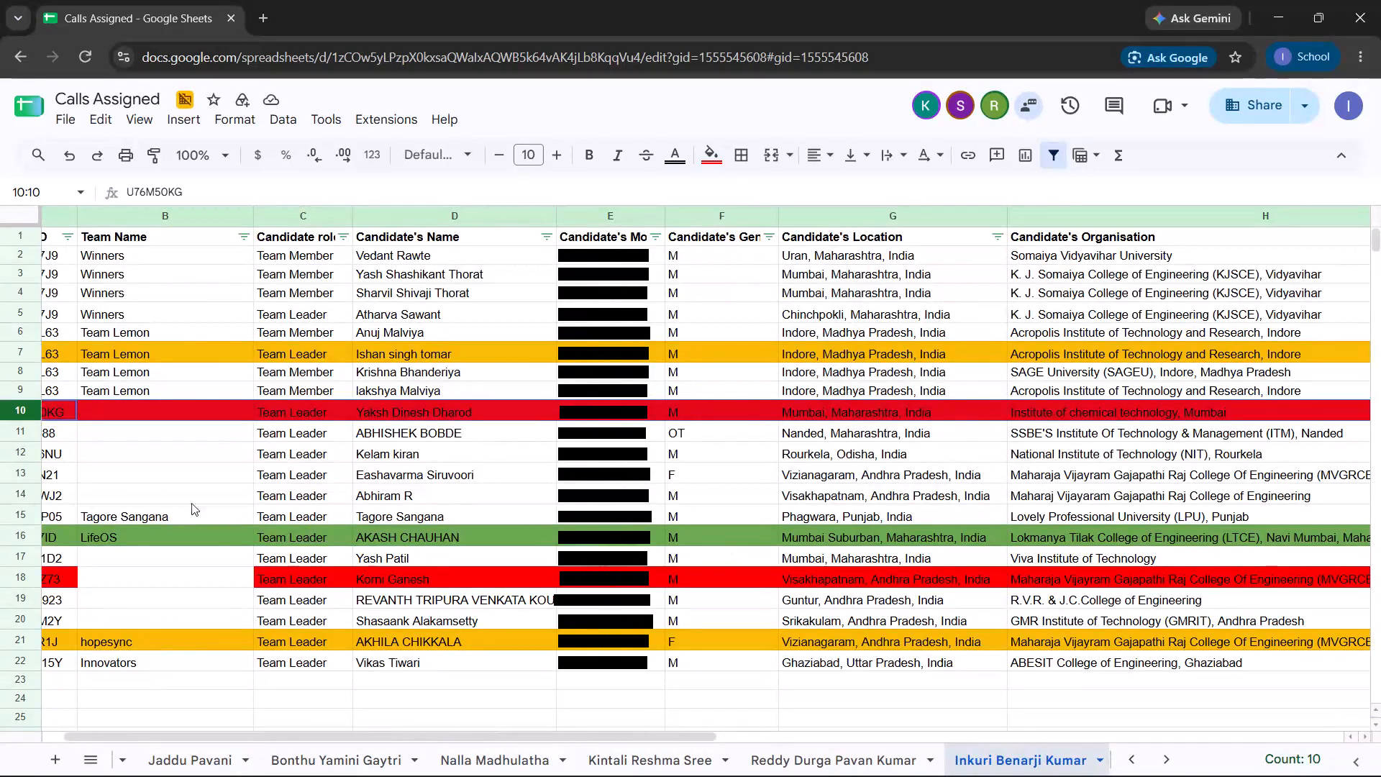
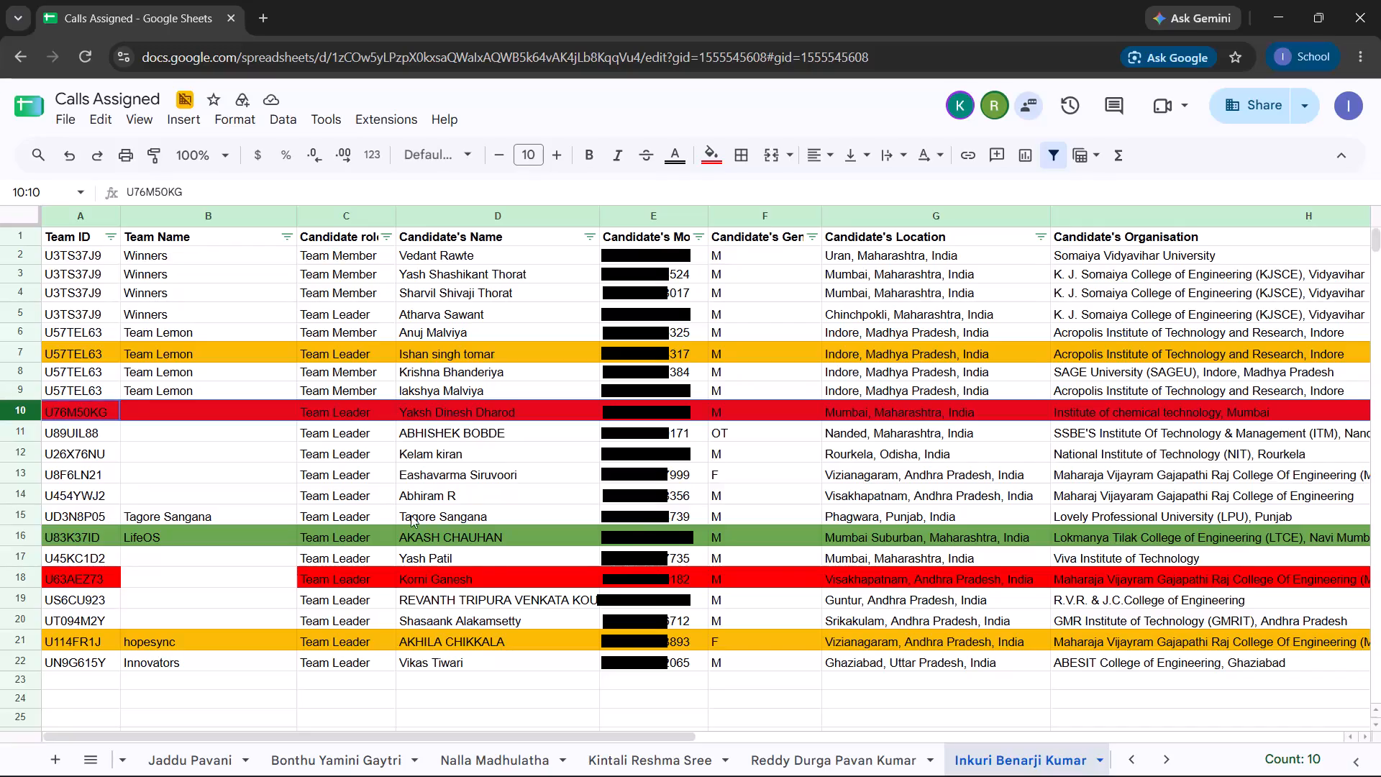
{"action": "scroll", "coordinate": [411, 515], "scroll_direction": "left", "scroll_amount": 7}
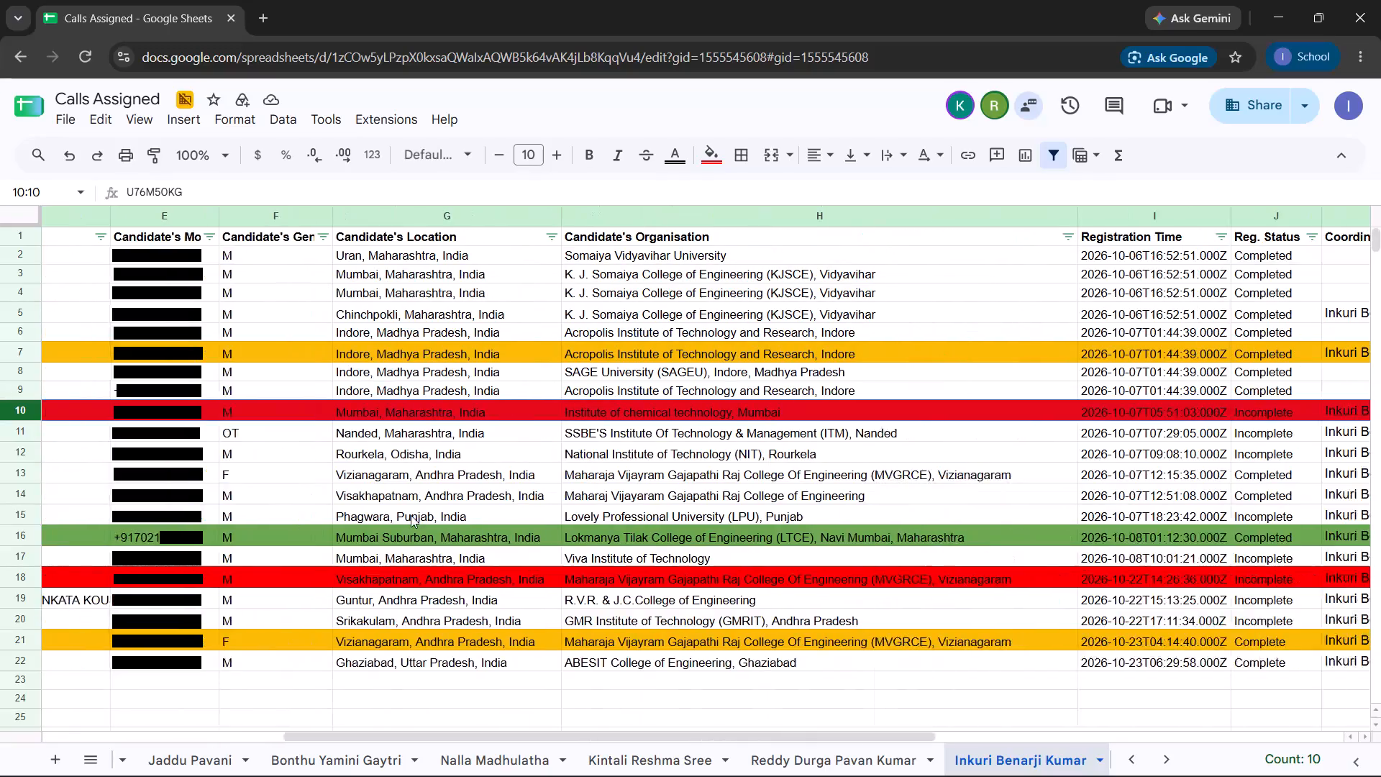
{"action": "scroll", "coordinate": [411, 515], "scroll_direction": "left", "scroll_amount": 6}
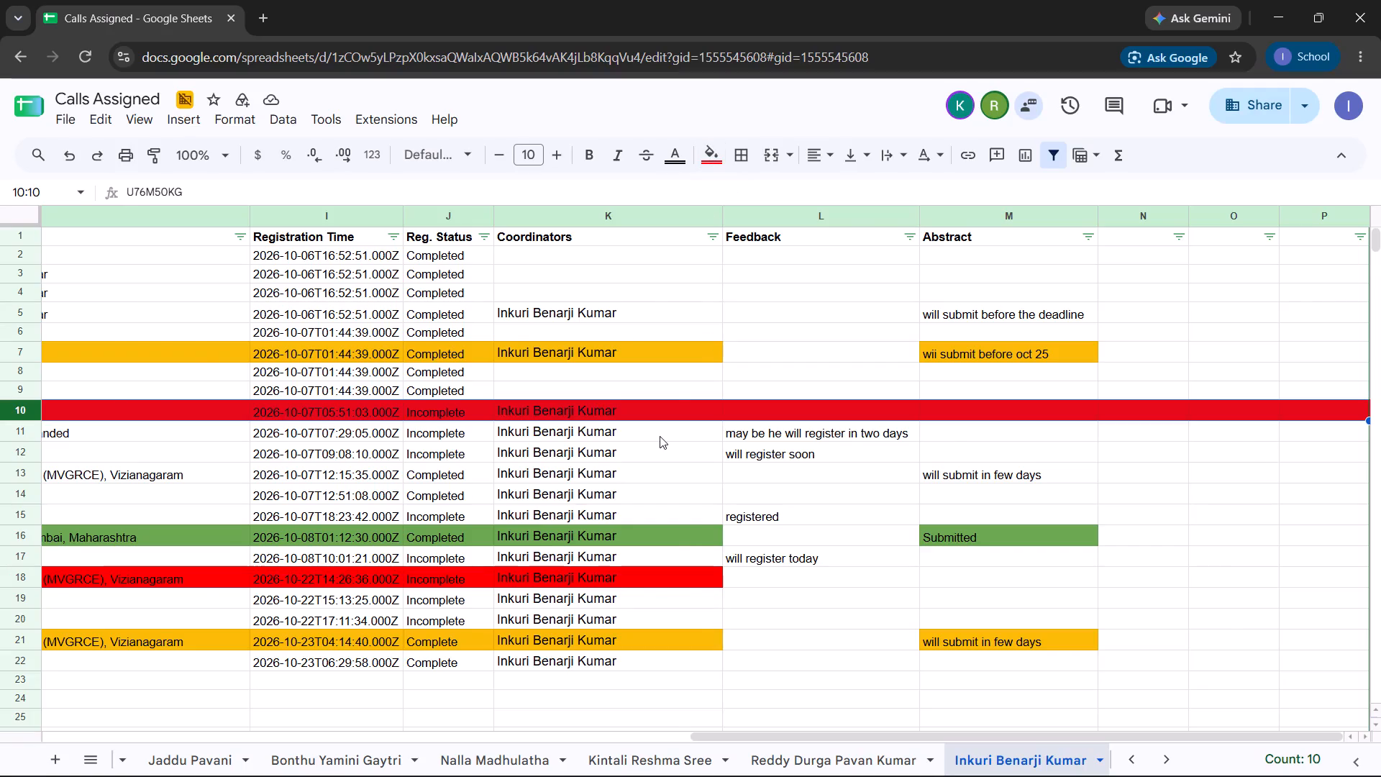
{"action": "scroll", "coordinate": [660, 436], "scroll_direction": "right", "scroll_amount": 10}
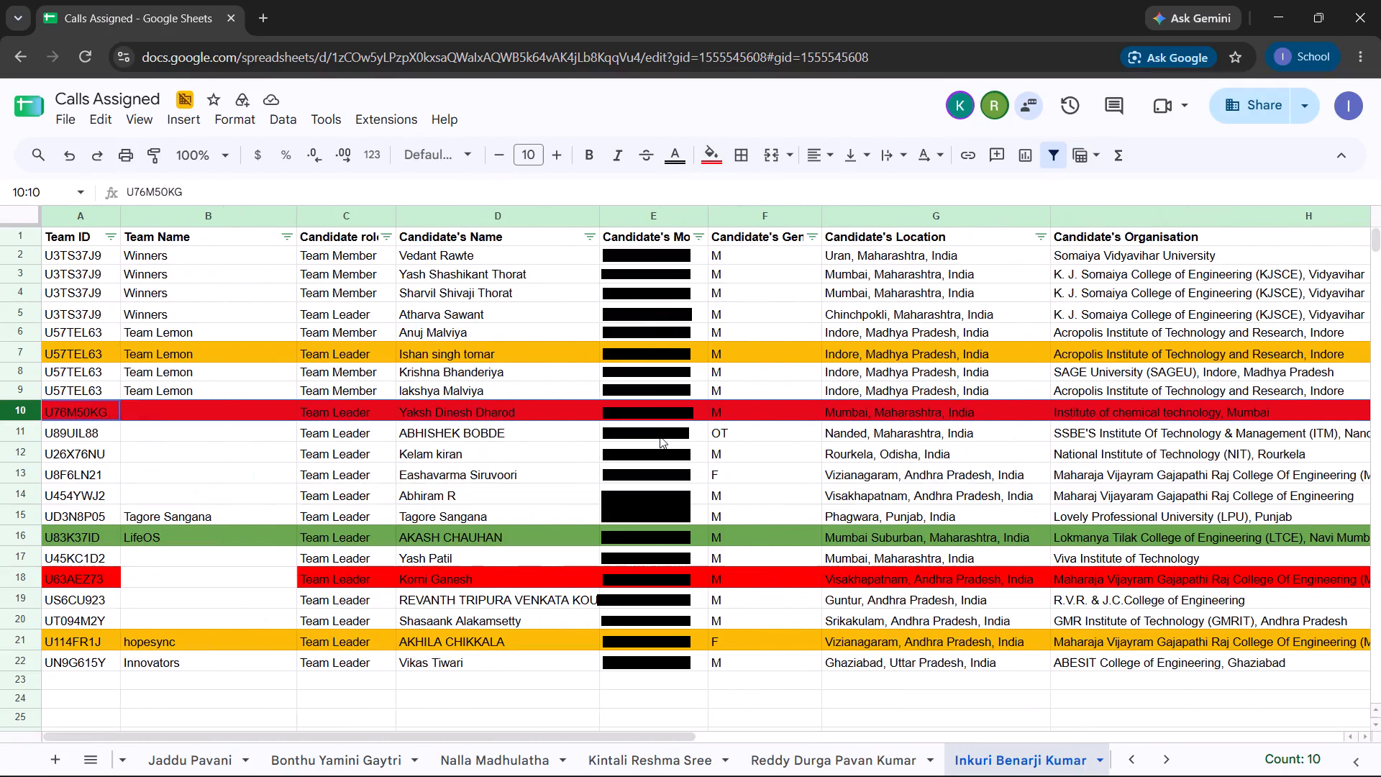
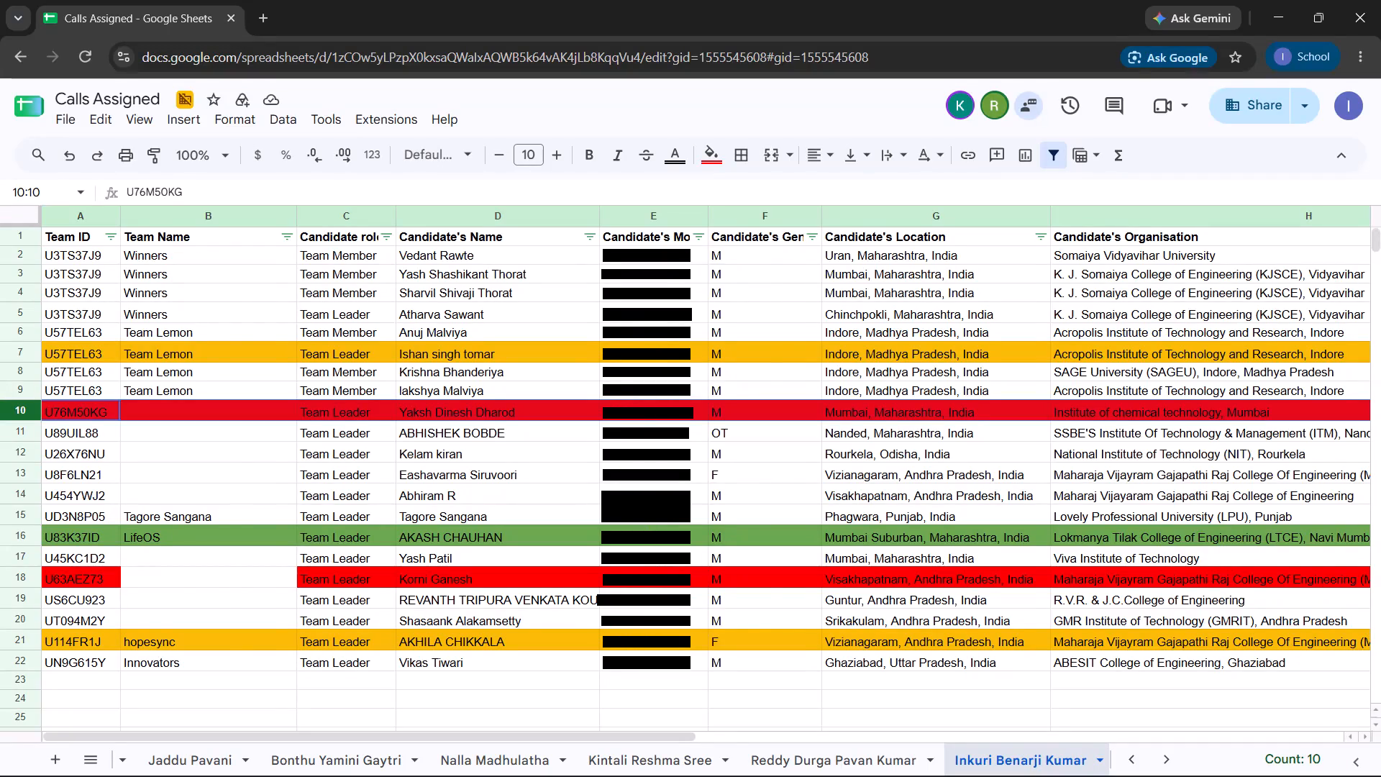
{"action": "scroll", "coordinate": [648, 495], "scroll_direction": "left", "scroll_amount": 9}
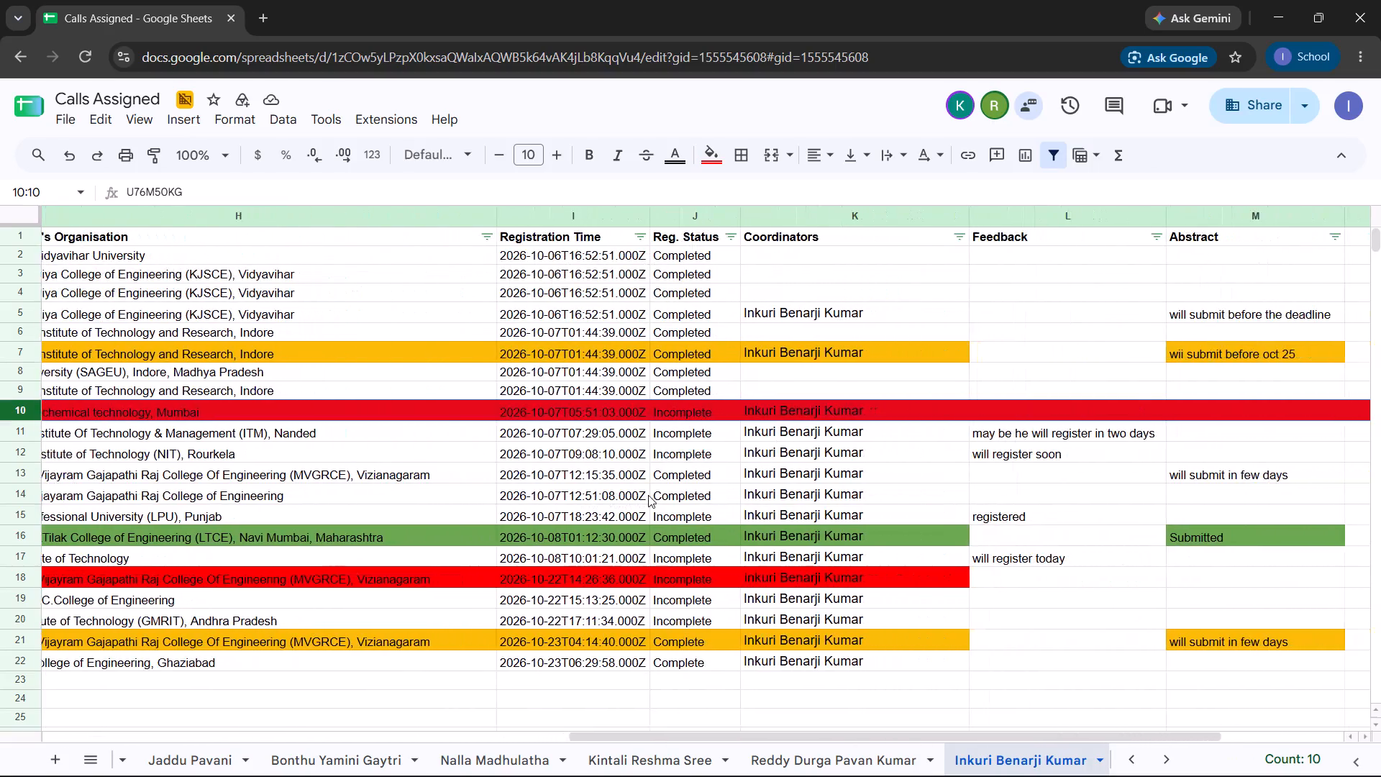
{"action": "scroll", "coordinate": [304, 513], "scroll_direction": "right", "scroll_amount": 8}
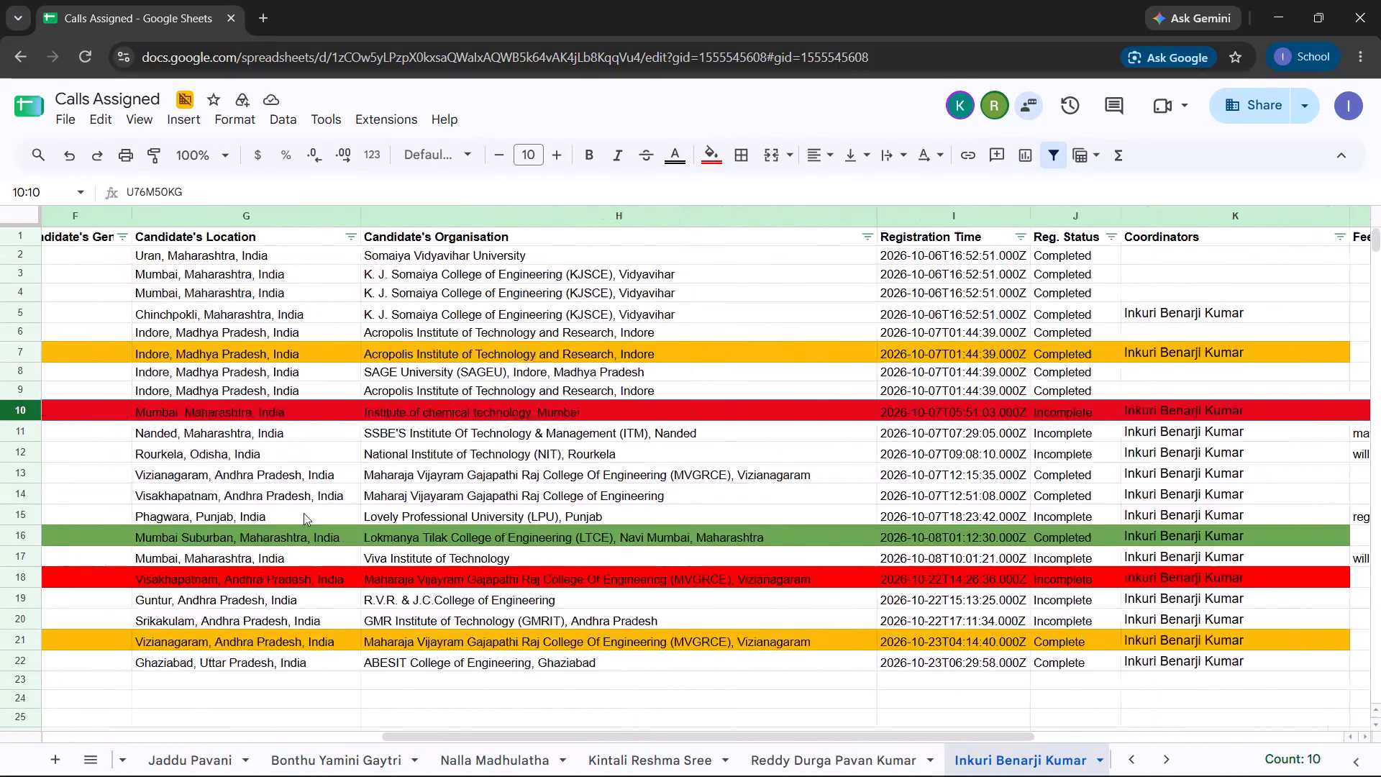
{"action": "scroll", "coordinate": [304, 513], "scroll_direction": "right", "scroll_amount": 2}
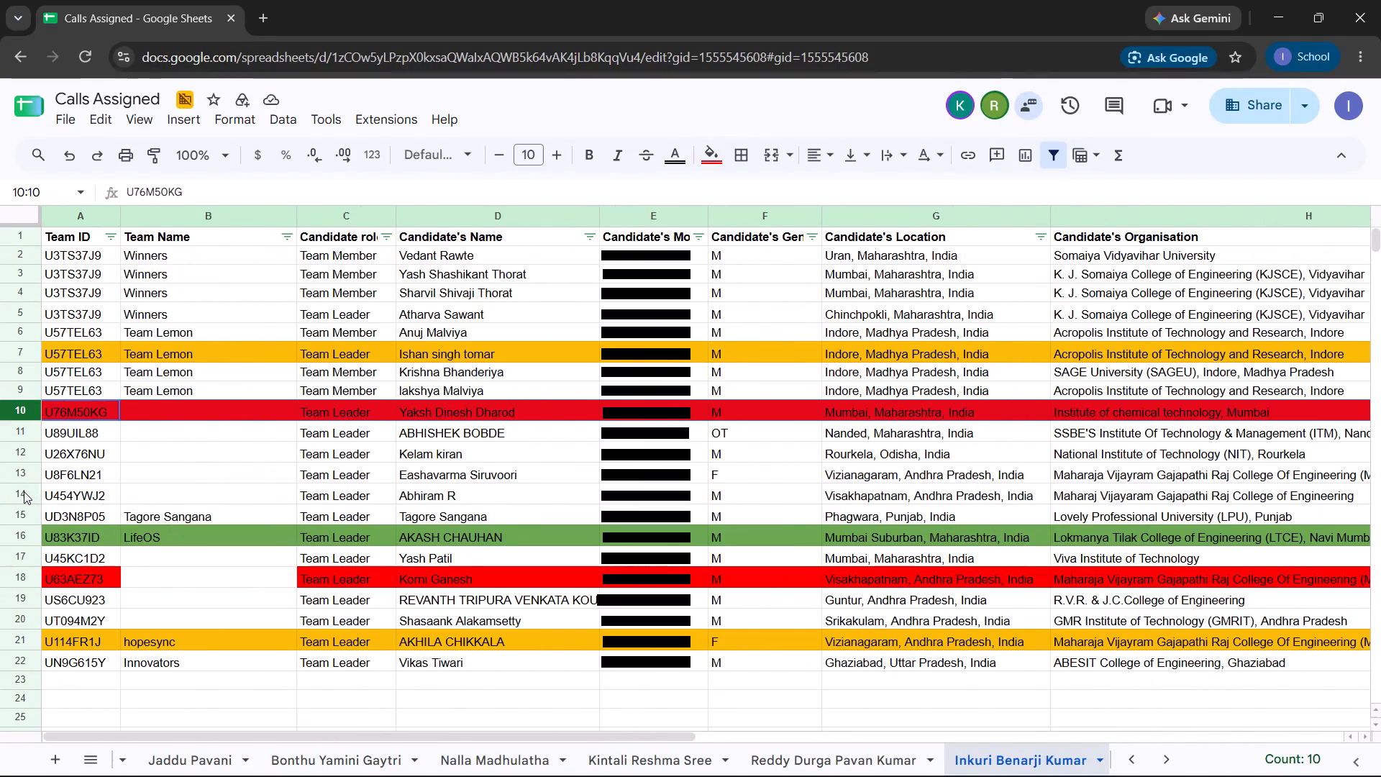
{"action": "left_click", "coordinate": [22, 491]}
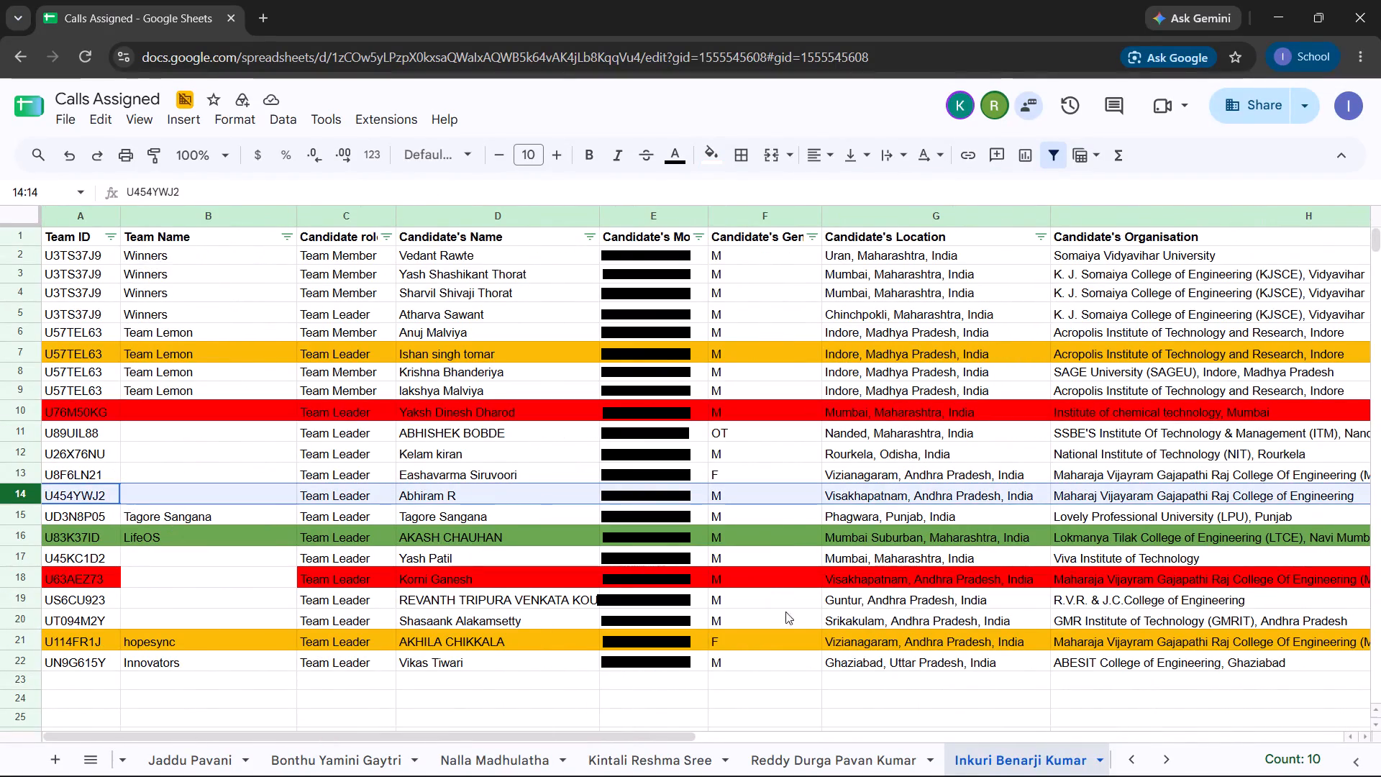
{"action": "scroll", "coordinate": [827, 566], "scroll_direction": "left", "scroll_amount": 11}
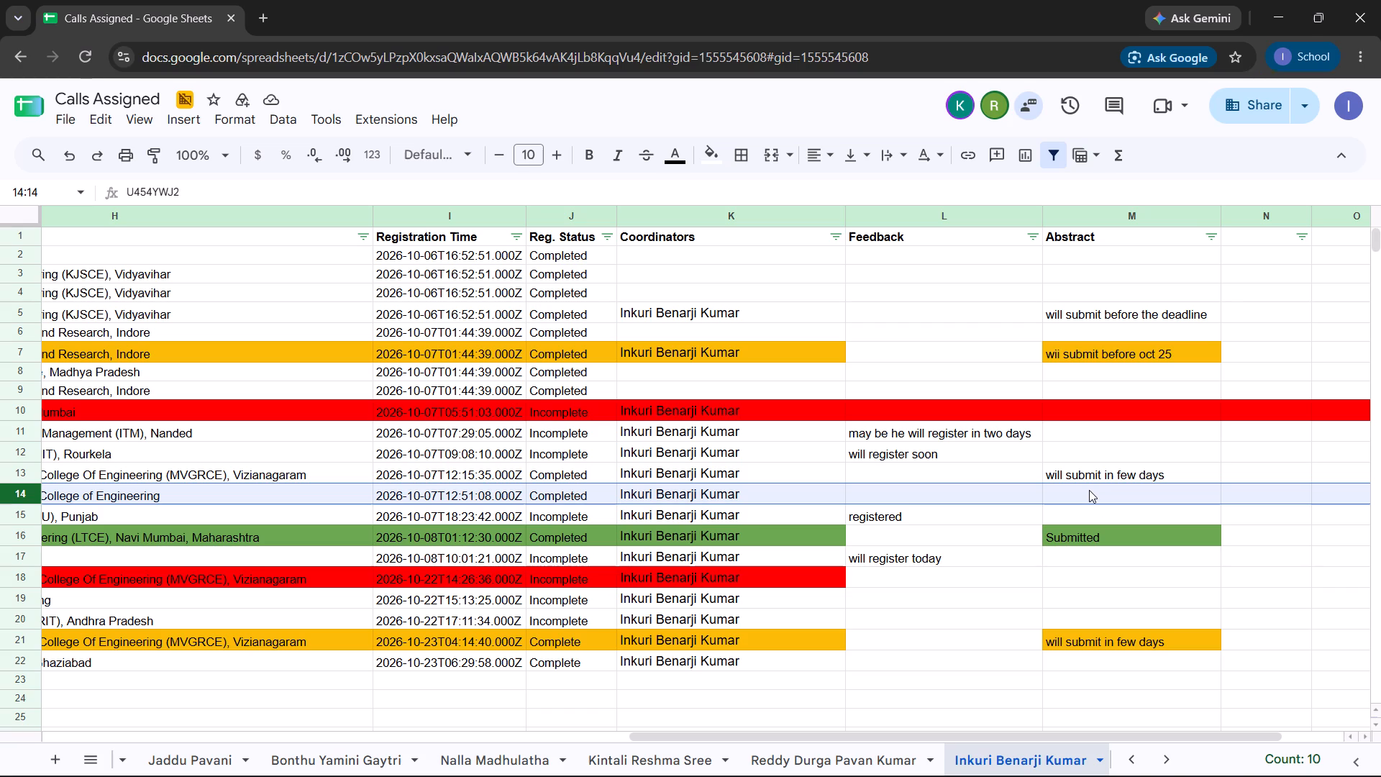
{"action": "scroll", "coordinate": [1089, 490], "scroll_direction": "right", "scroll_amount": 7}
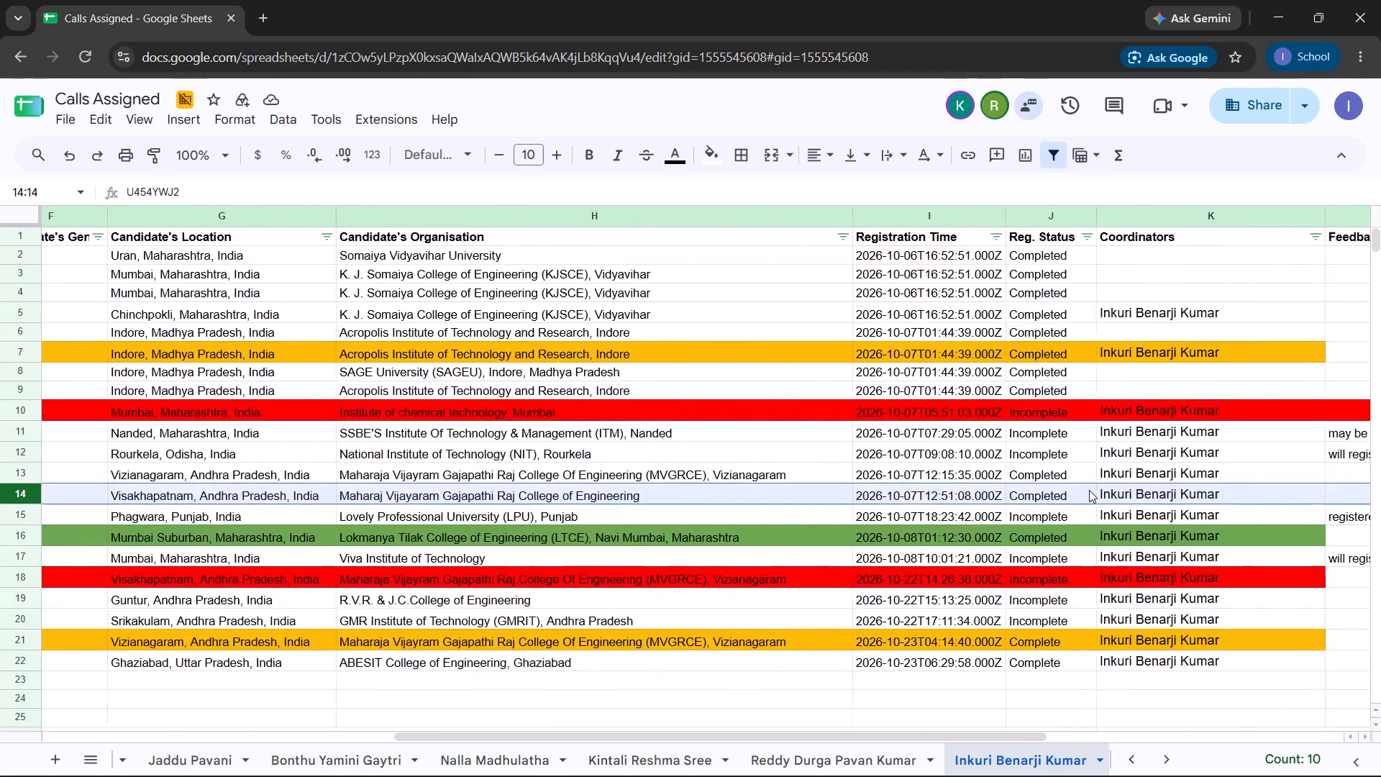
{"action": "scroll", "coordinate": [1089, 490], "scroll_direction": "left", "scroll_amount": 6}
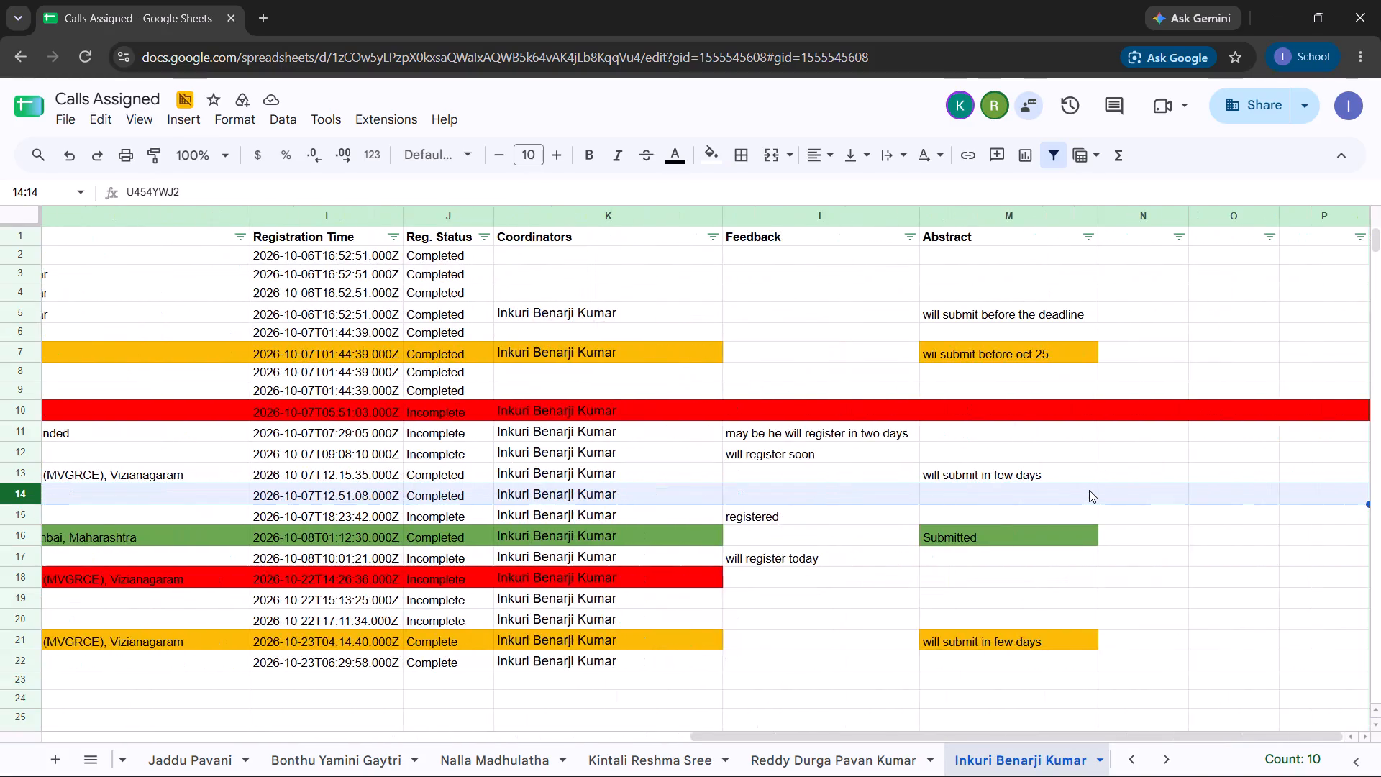
{"action": "scroll", "coordinate": [1089, 490], "scroll_direction": "right", "scroll_amount": 9}
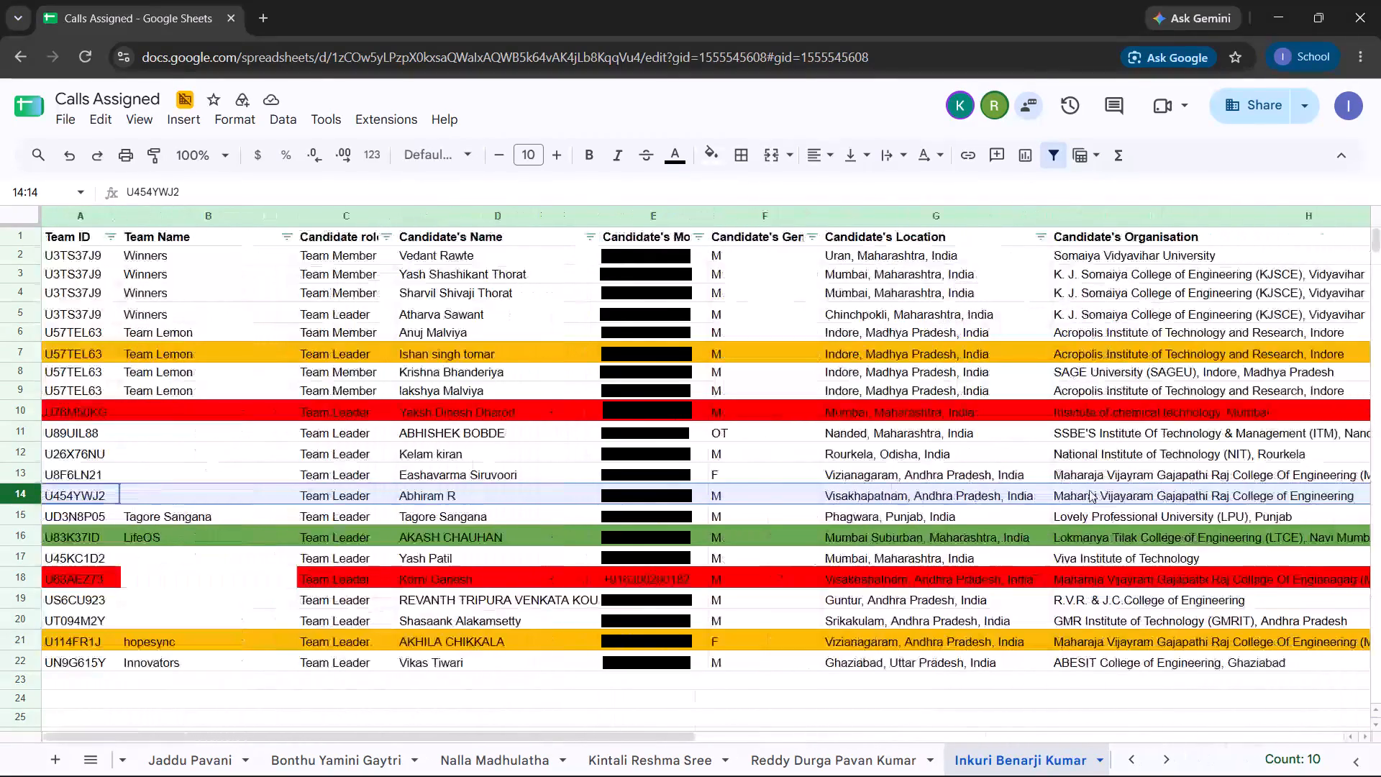
{"action": "scroll", "coordinate": [1089, 490], "scroll_direction": "right", "scroll_amount": 2}
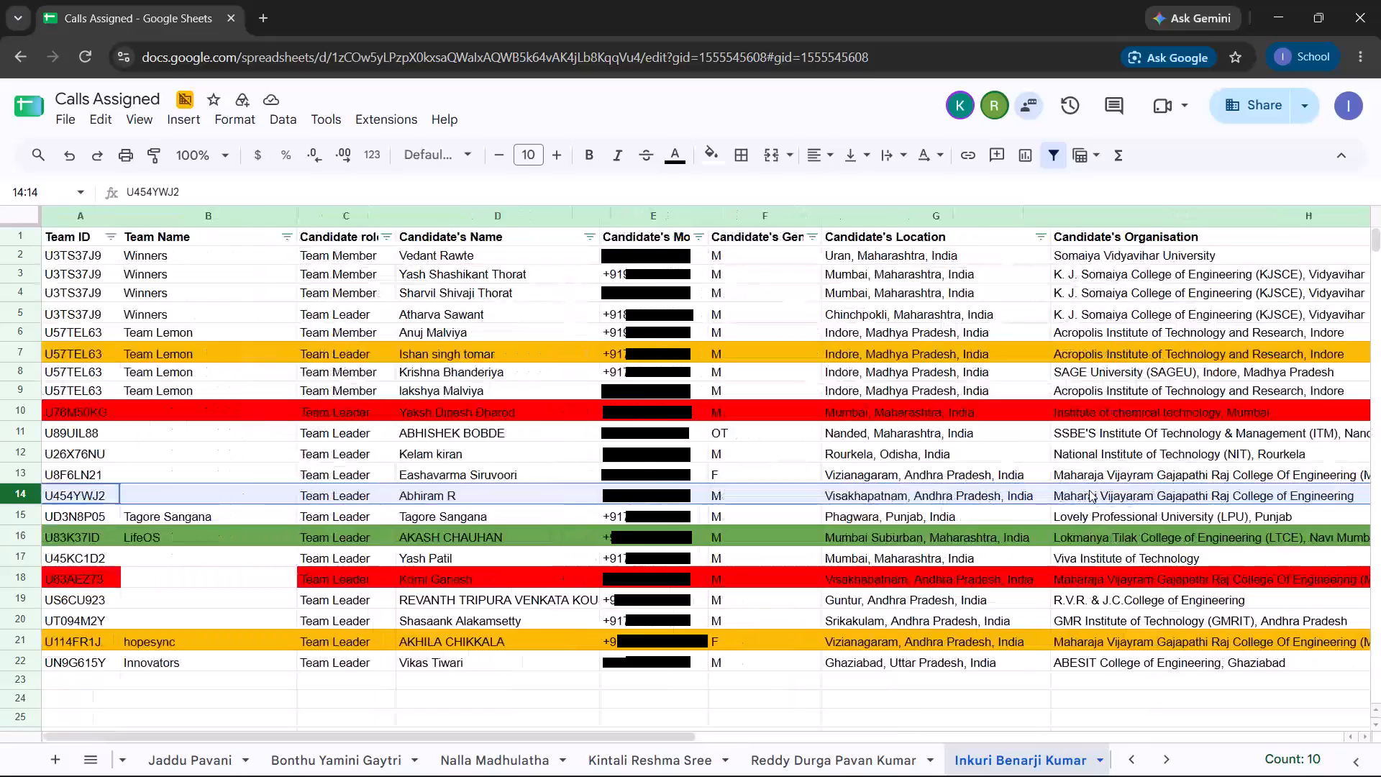
{"action": "scroll", "coordinate": [1089, 490], "scroll_direction": "left", "scroll_amount": 7}
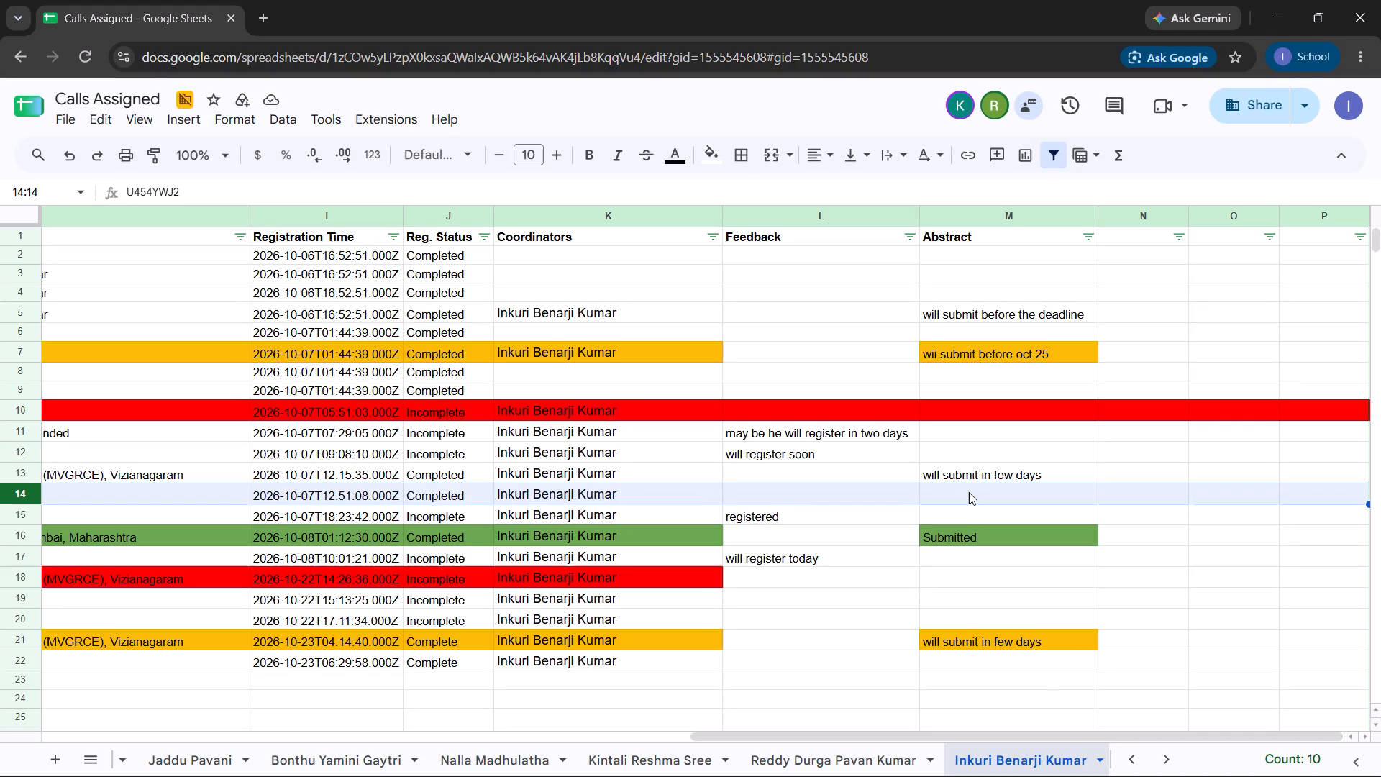
{"action": "left_click", "coordinate": [969, 492]}
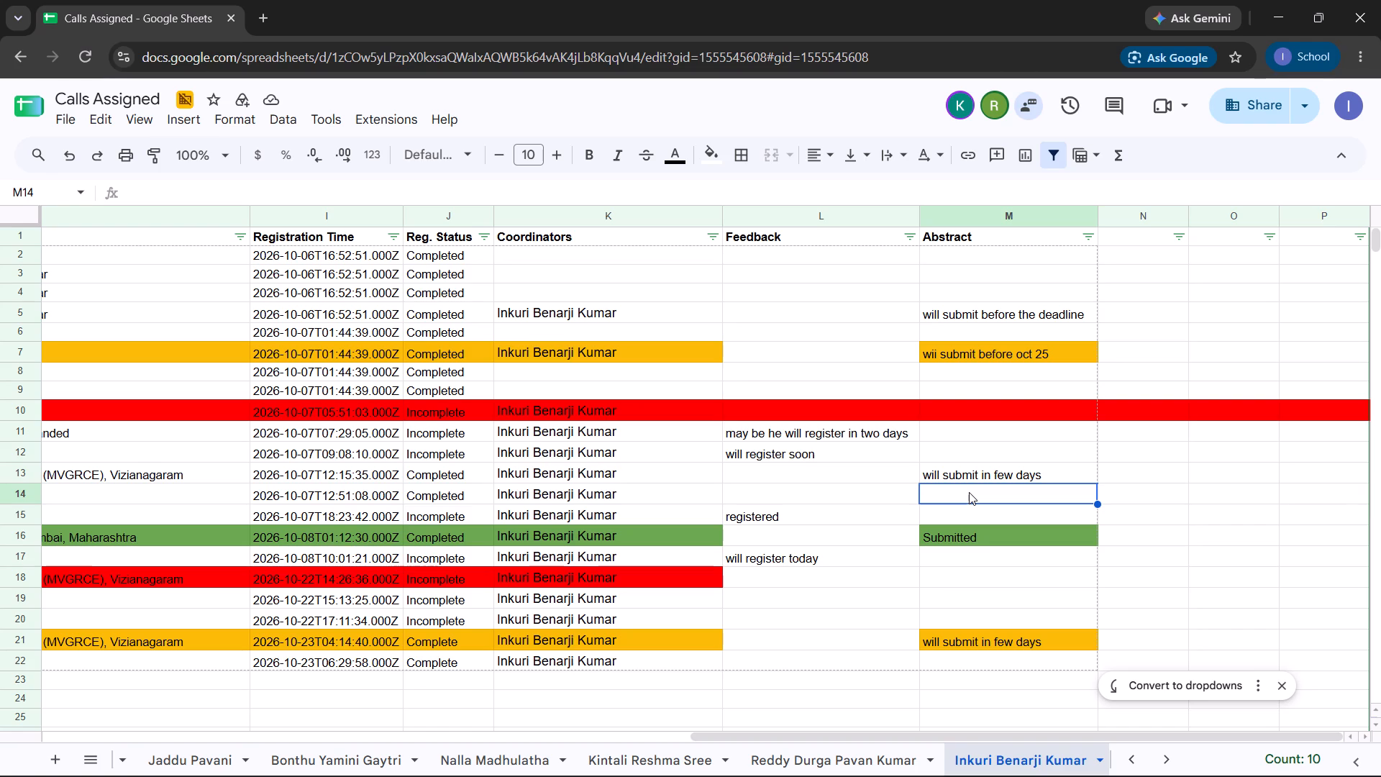
{"action": "scroll", "coordinate": [969, 492], "scroll_direction": "right", "scroll_amount": 9}
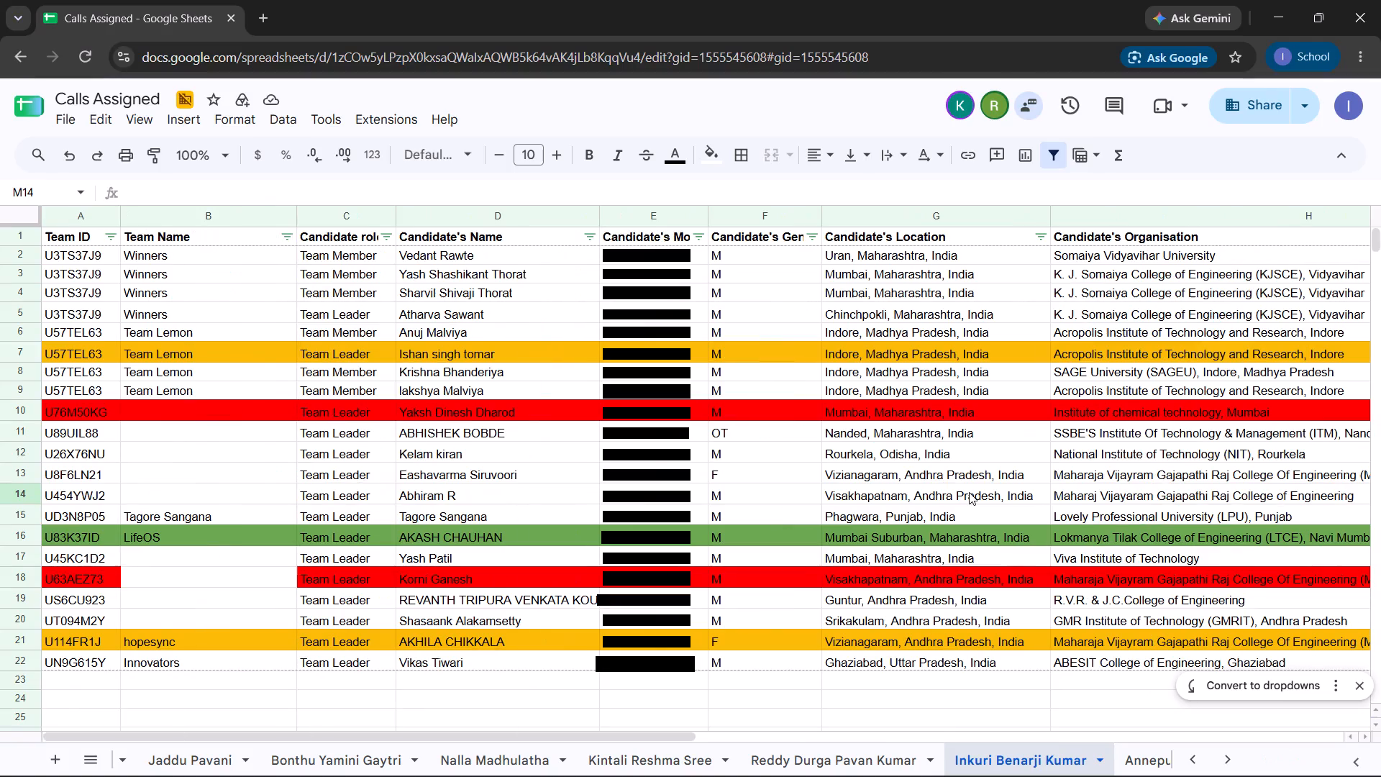
{"action": "scroll", "coordinate": [969, 492], "scroll_direction": "left", "scroll_amount": 7}
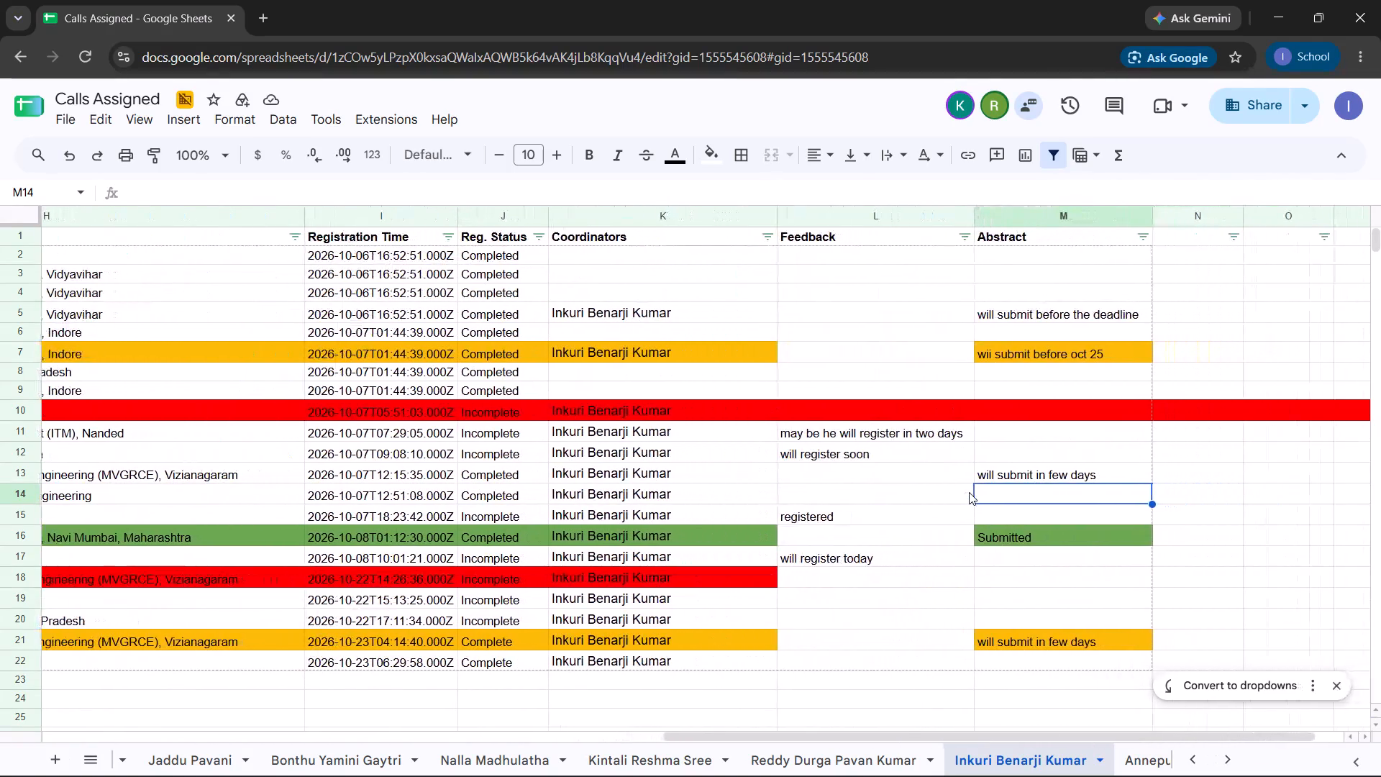
{"action": "scroll", "coordinate": [969, 492], "scroll_direction": "right", "scroll_amount": 7}
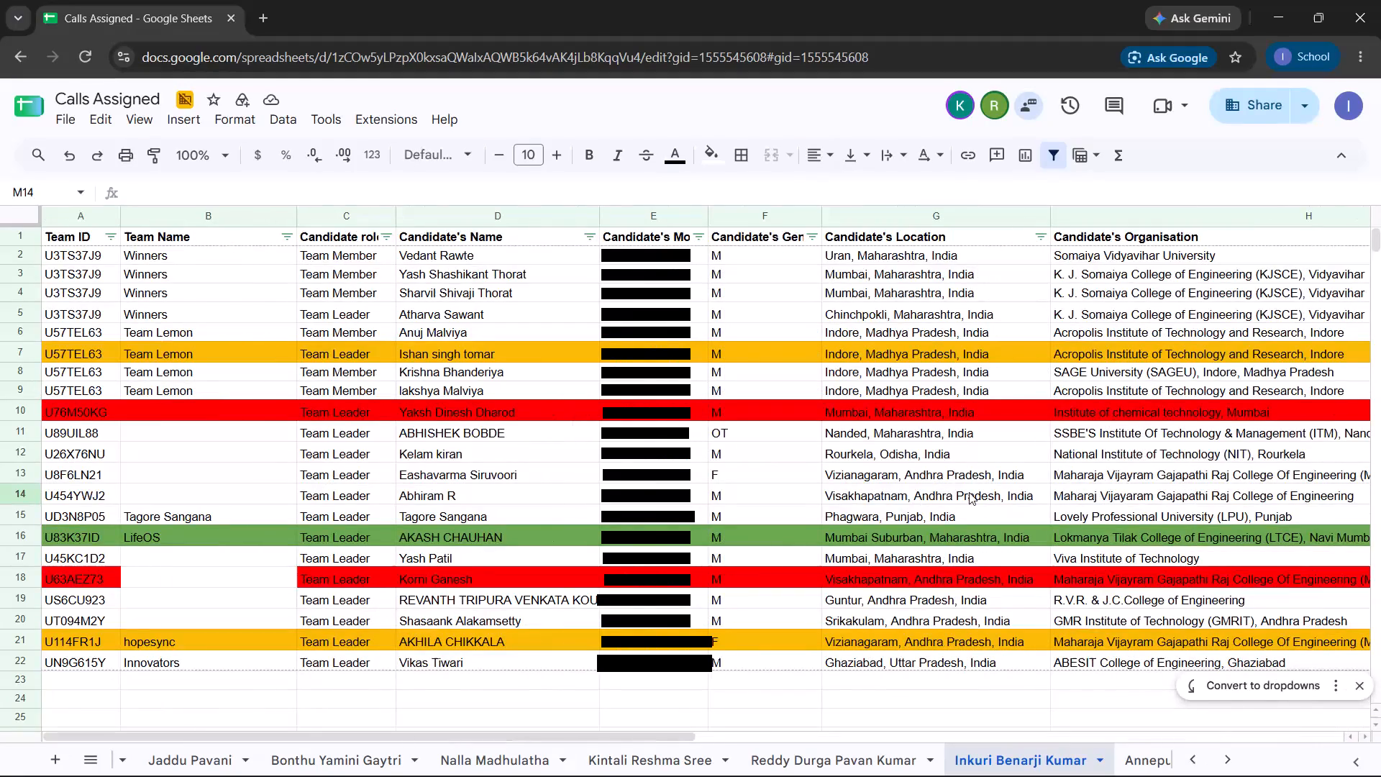
{"action": "scroll", "coordinate": [969, 492], "scroll_direction": "left", "scroll_amount": 7}
{"action": "scroll", "coordinate": [969, 492], "scroll_direction": "right", "scroll_amount": 9}
Enter the note "will submit in two days" in the Abstract column for team U454YWJ2 in row 14.
{"action": "left_click", "coordinate": [13, 497]}
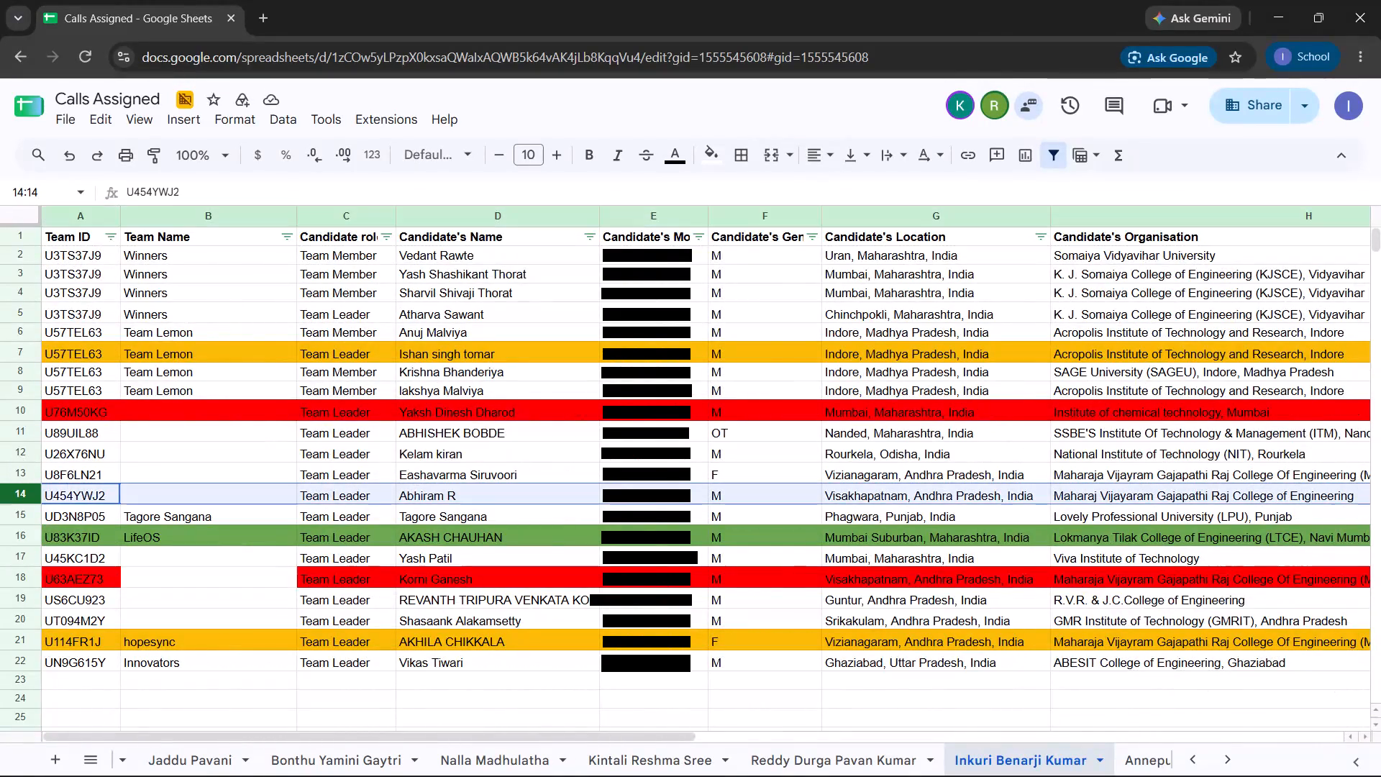
{"action": "scroll", "coordinate": [978, 526], "scroll_direction": "left", "scroll_amount": 12}
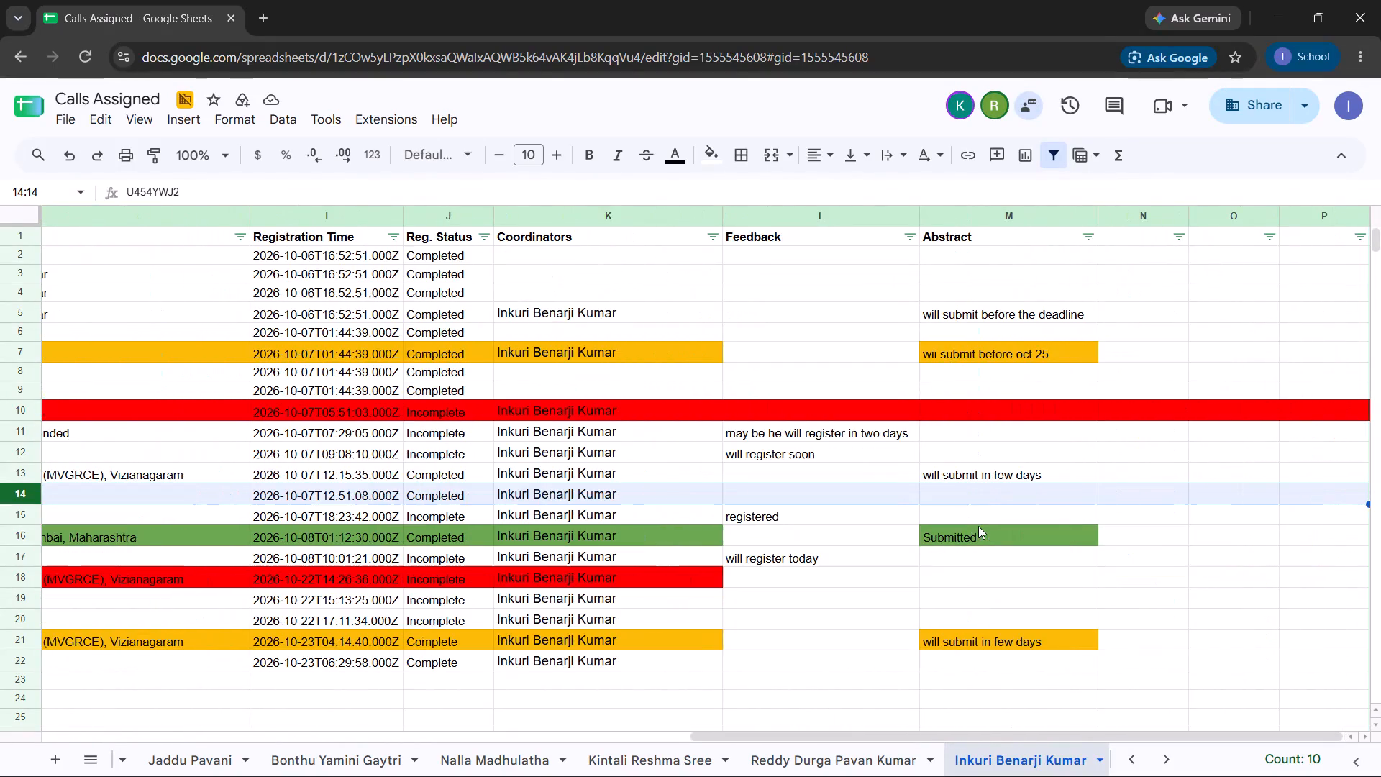
{"action": "double_click", "coordinate": [938, 489]}
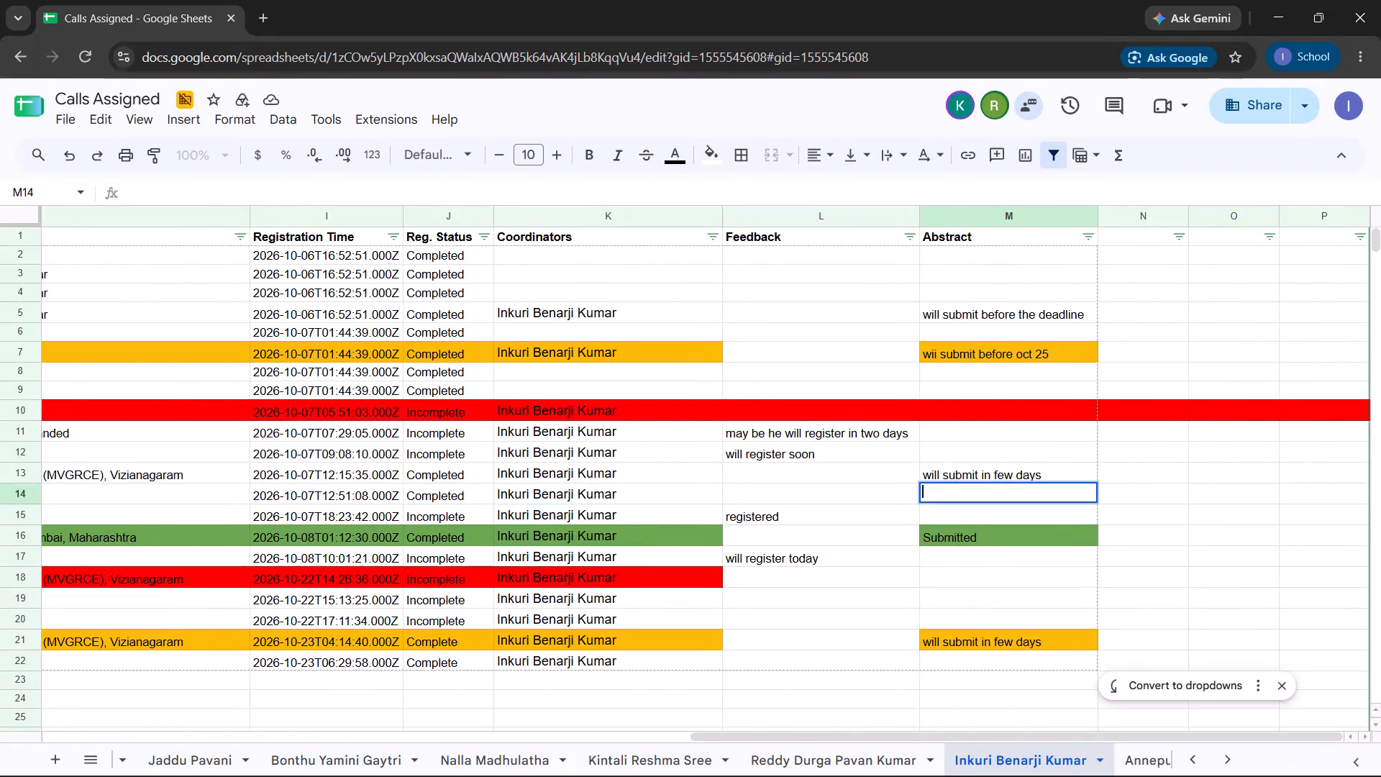
{"action": "type", "text": "will"}
{"action": "key", "text": "space"}
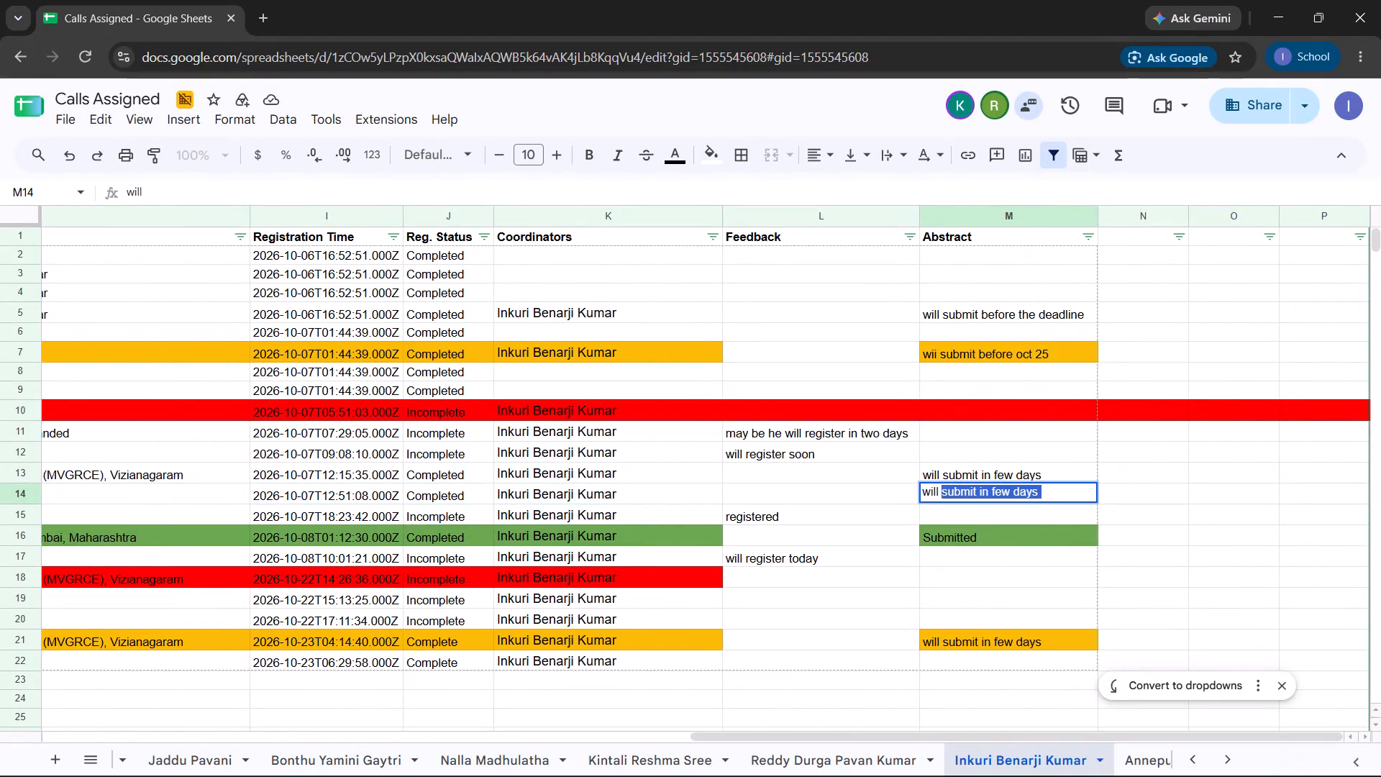
{"action": "type", "text": "submit intwo s"}
{"action": "key", "text": "BackSpace"}
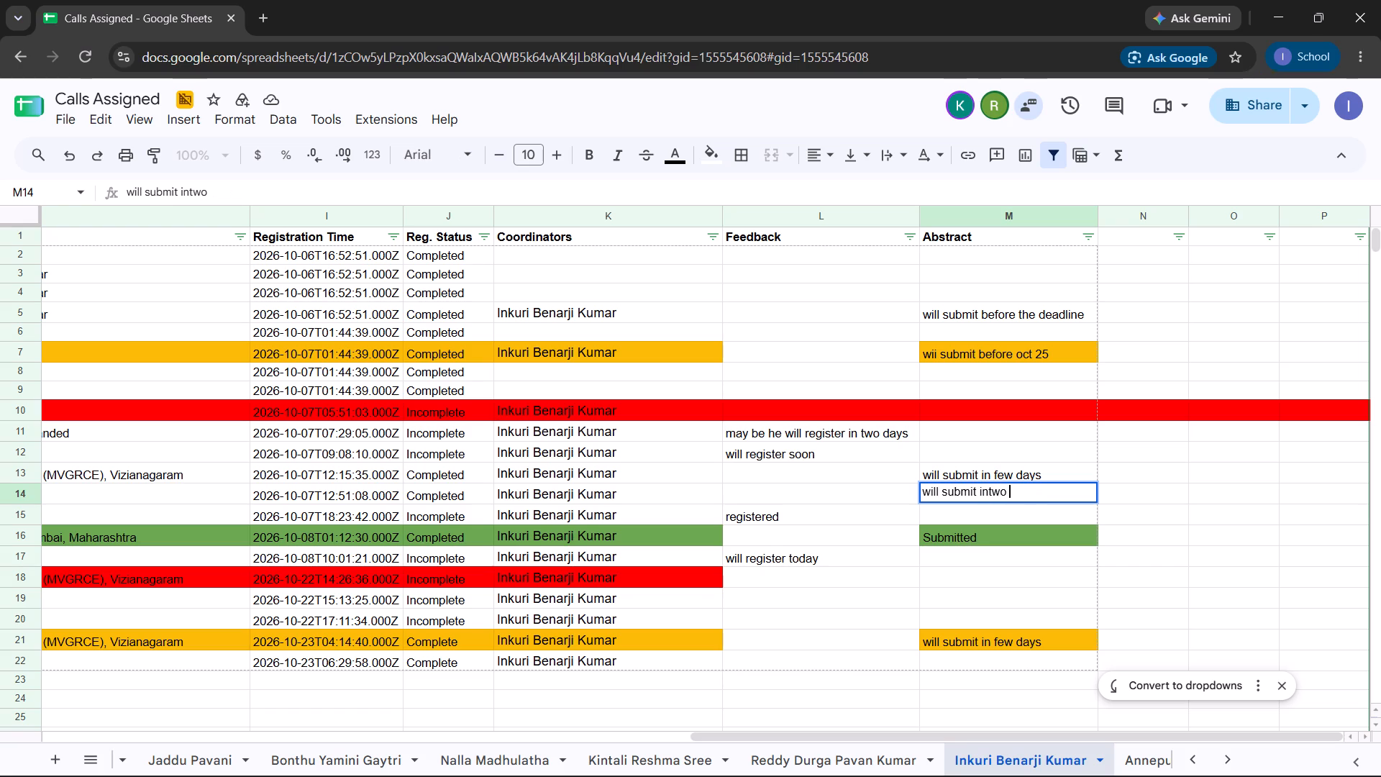
{"action": "key", "text": "BackSpace"}
{"action": "key", "text": "BackSpace"}
{"action": "key", "text": "BackSpace"}
{"action": "key", "text": "BackSpace"}
{"action": "key", "text": "space"}
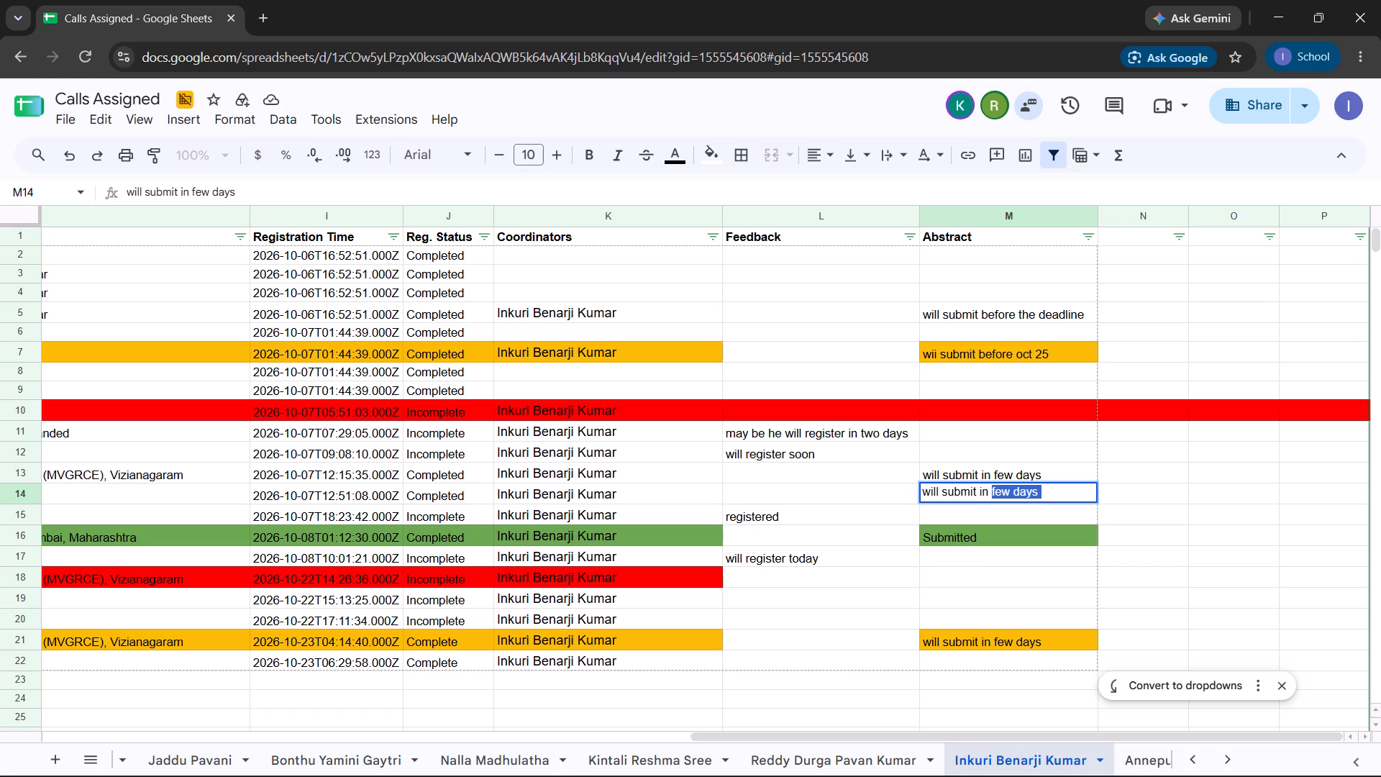
{"action": "key", "text": "t"}
{"action": "type", "text": "wo days"}
{"action": "key", "text": "space"}
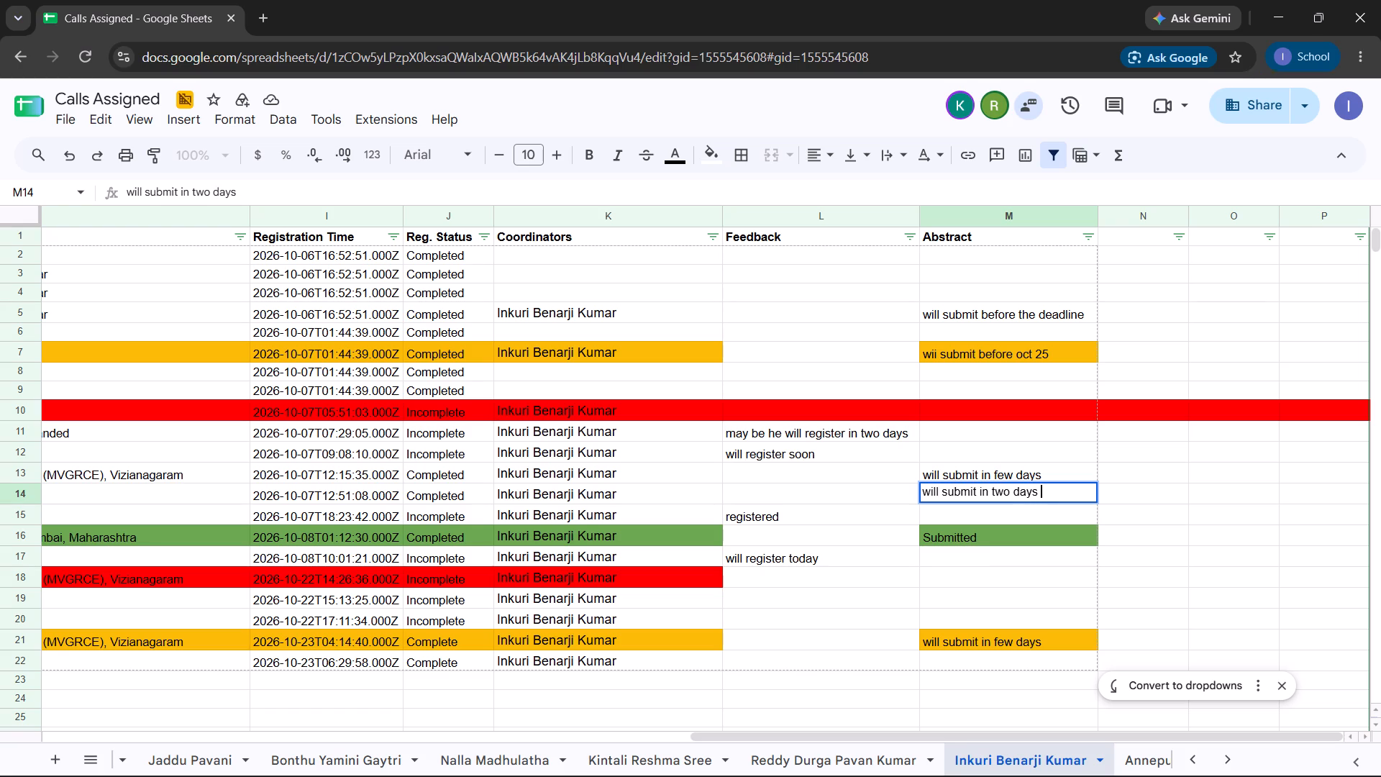
{"action": "key", "text": "Return"}
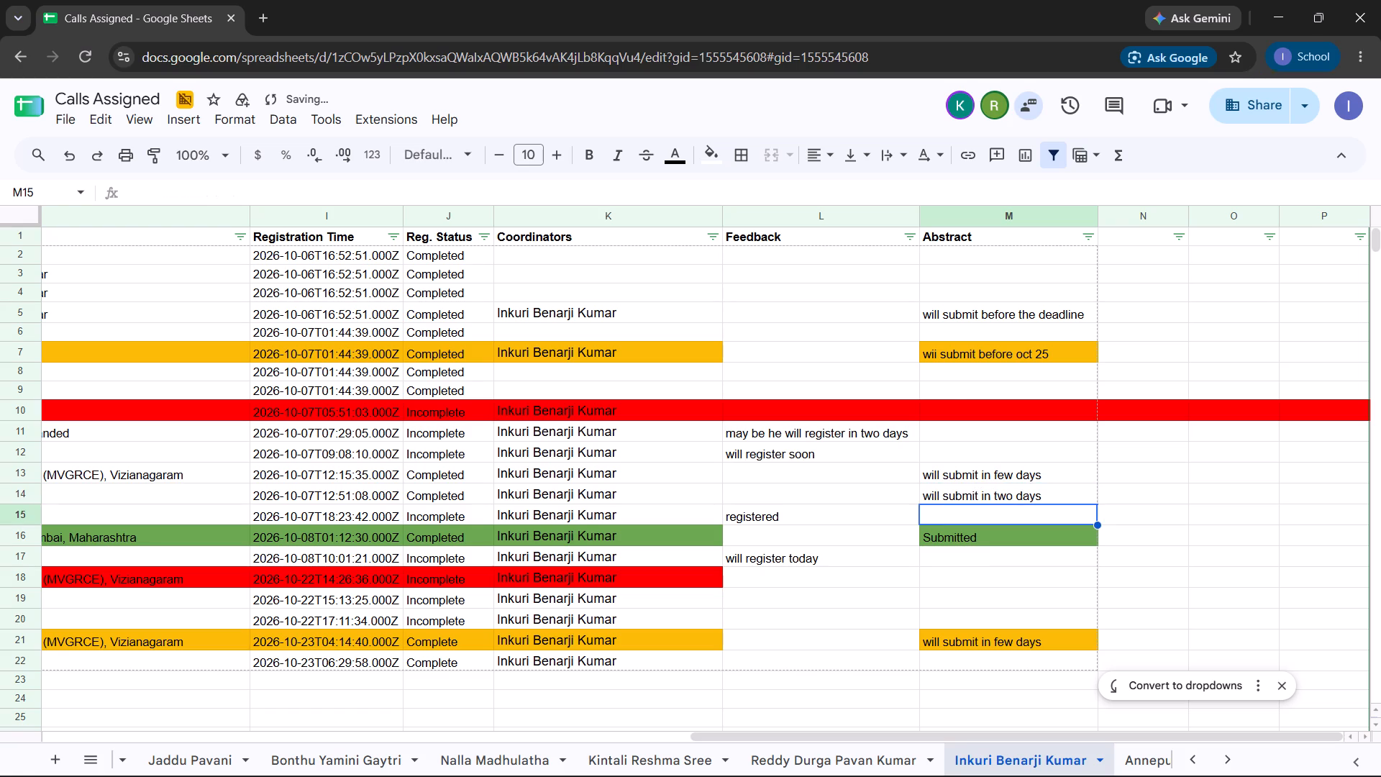
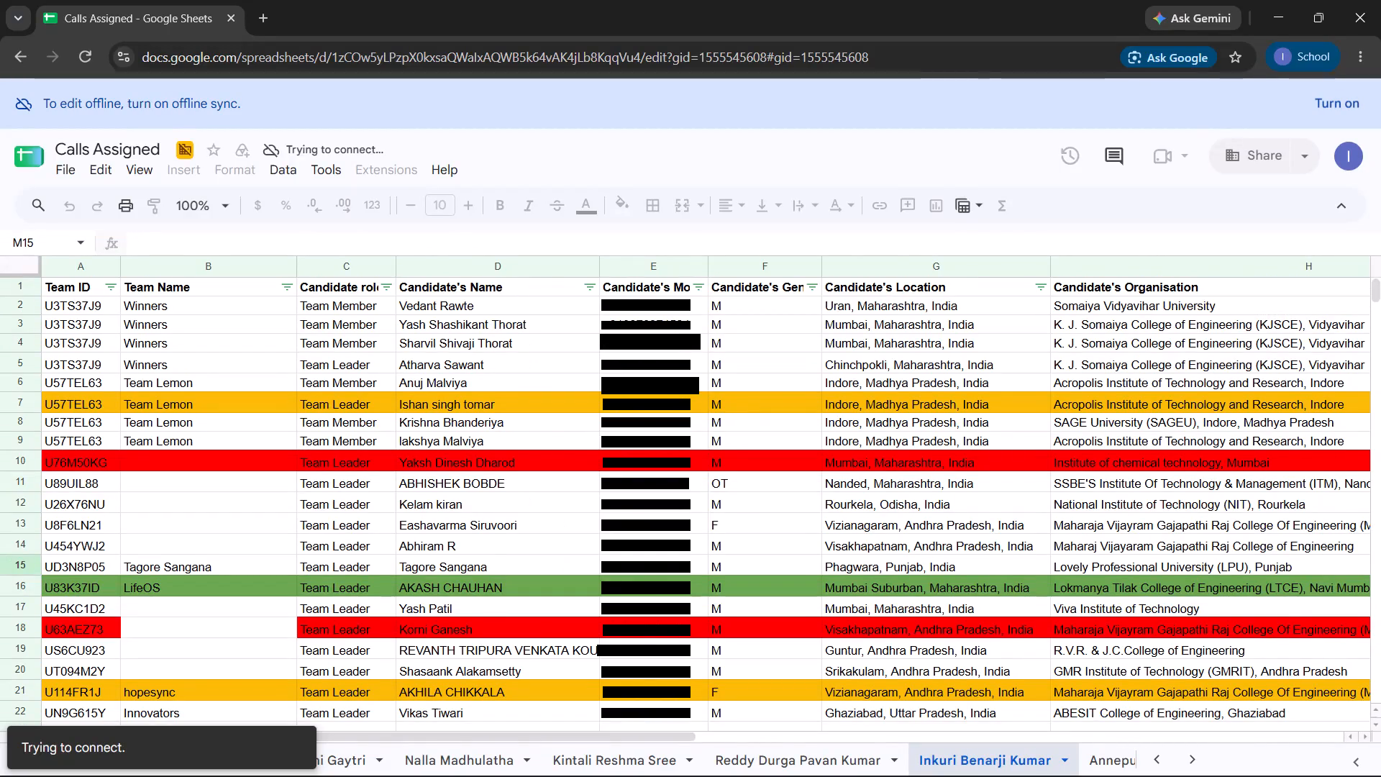
Review the candidate rows down to team Innovators in row 22, checking registration status and the Feedback and Abstract columns.
{"action": "scroll", "coordinate": [690, 335], "scroll_direction": "left", "scroll_amount": 7}
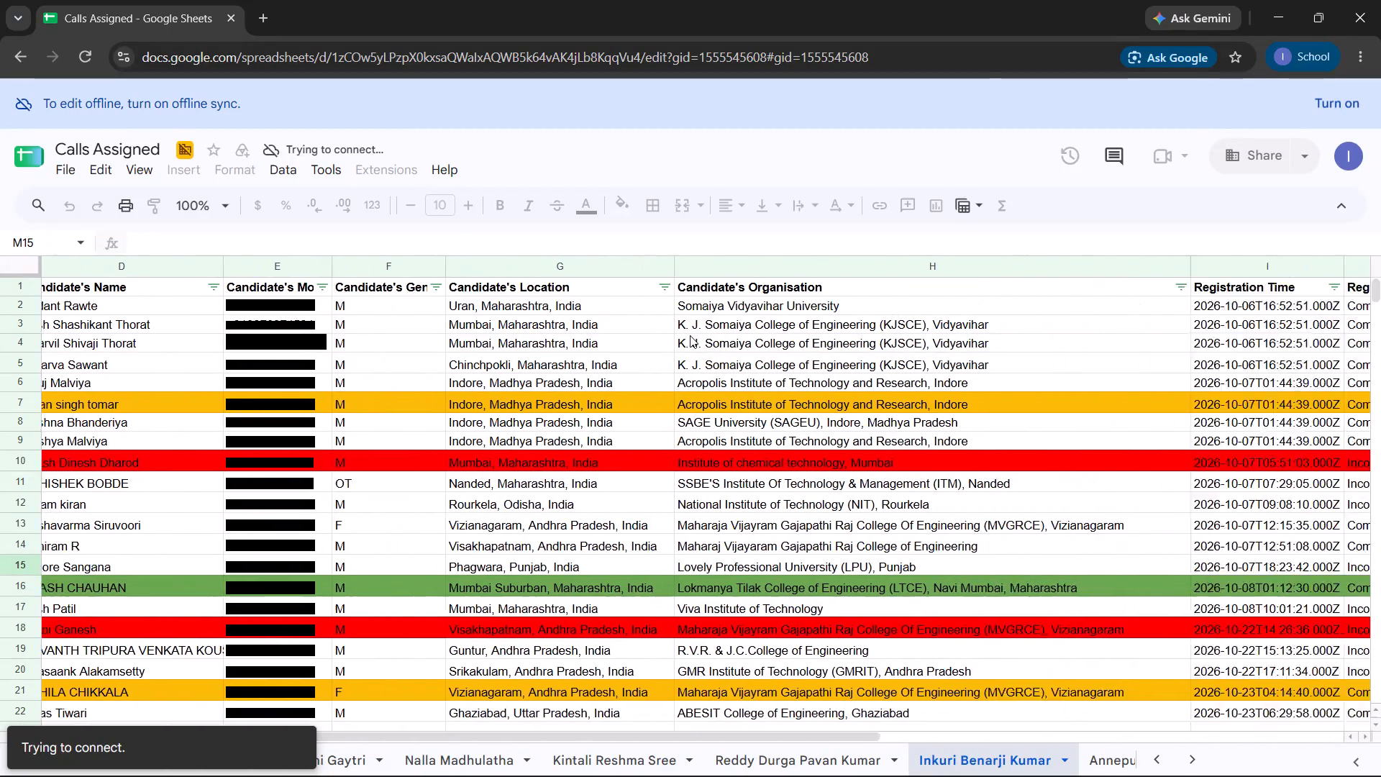
{"action": "scroll", "coordinate": [690, 335], "scroll_direction": "left", "scroll_amount": 8}
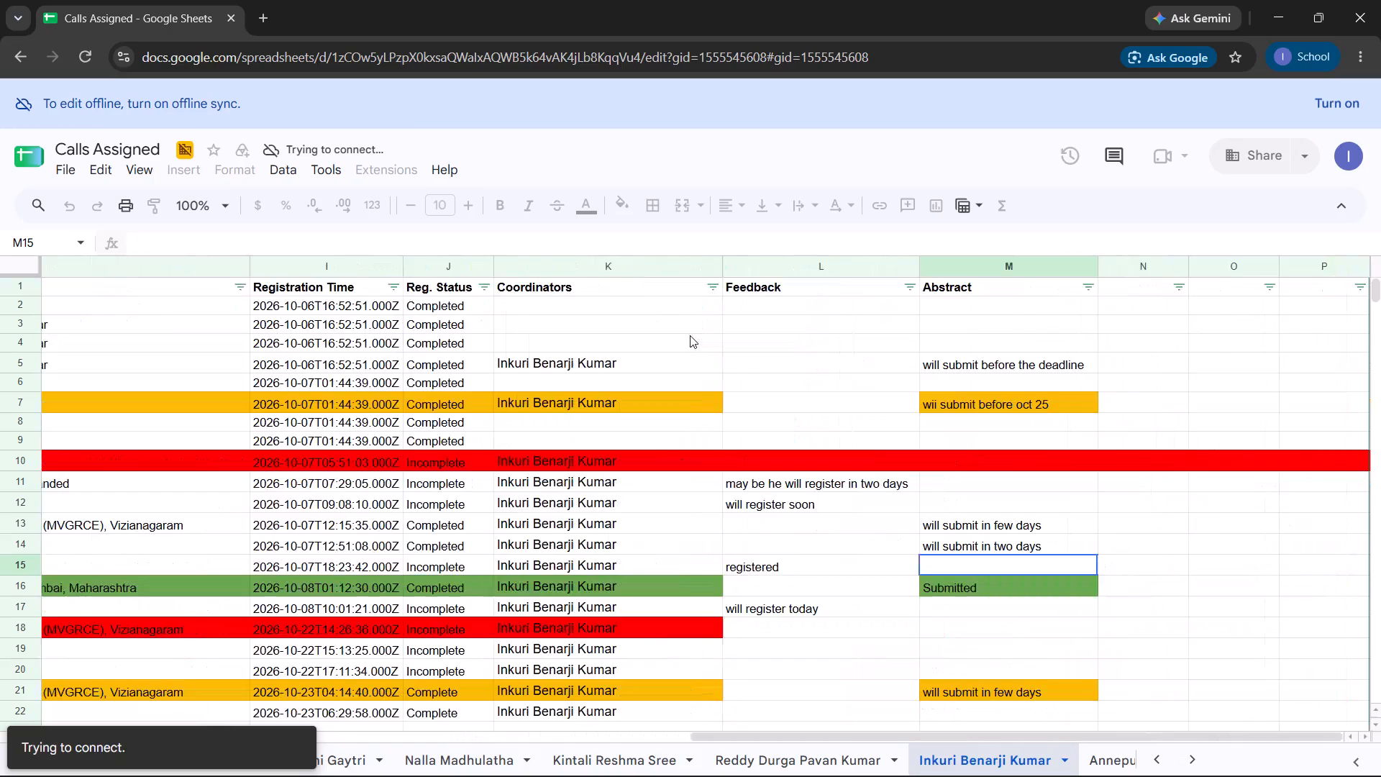
{"action": "scroll", "coordinate": [690, 335], "scroll_direction": "right", "scroll_amount": 10}
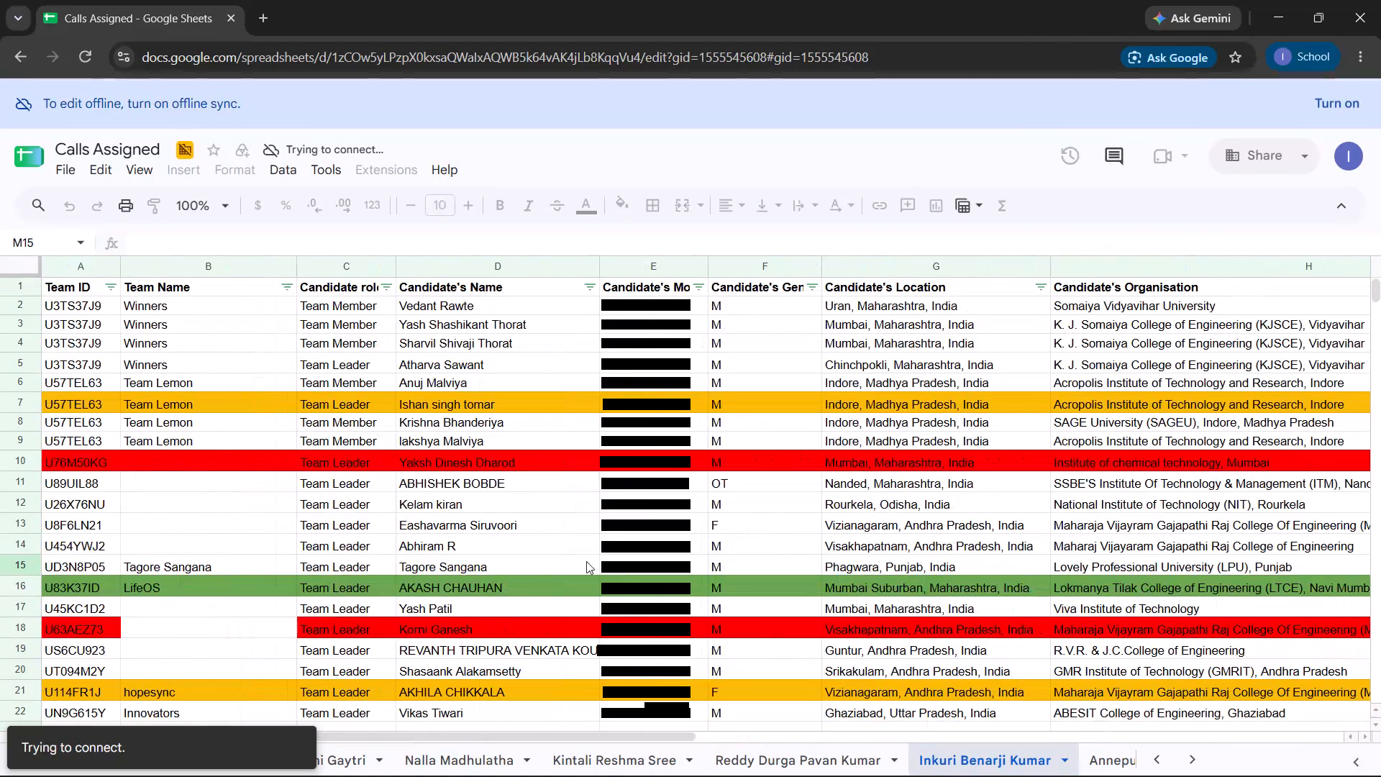
{"action": "scroll", "coordinate": [603, 670], "scroll_direction": "down", "scroll_amount": 2}
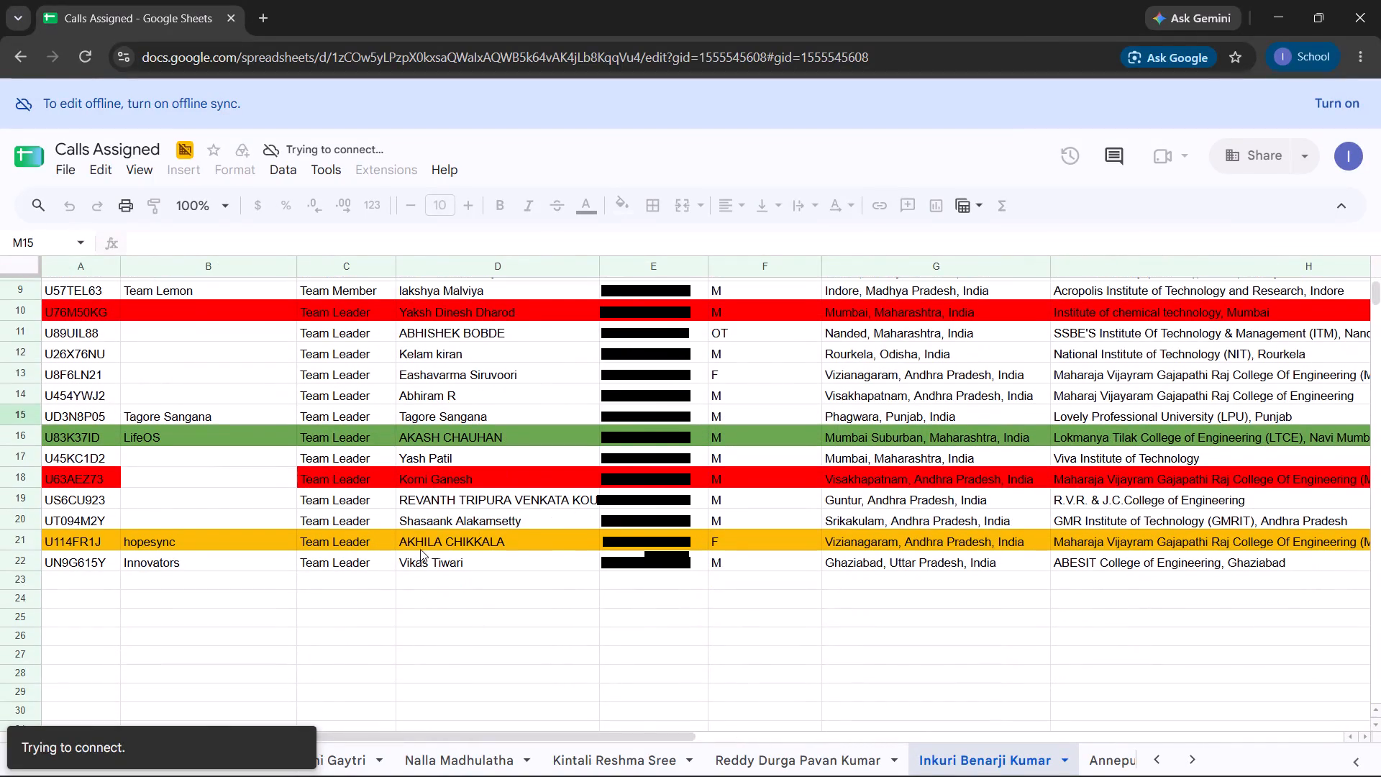
{"action": "scroll", "coordinate": [712, 640], "scroll_direction": "left", "scroll_amount": 8}
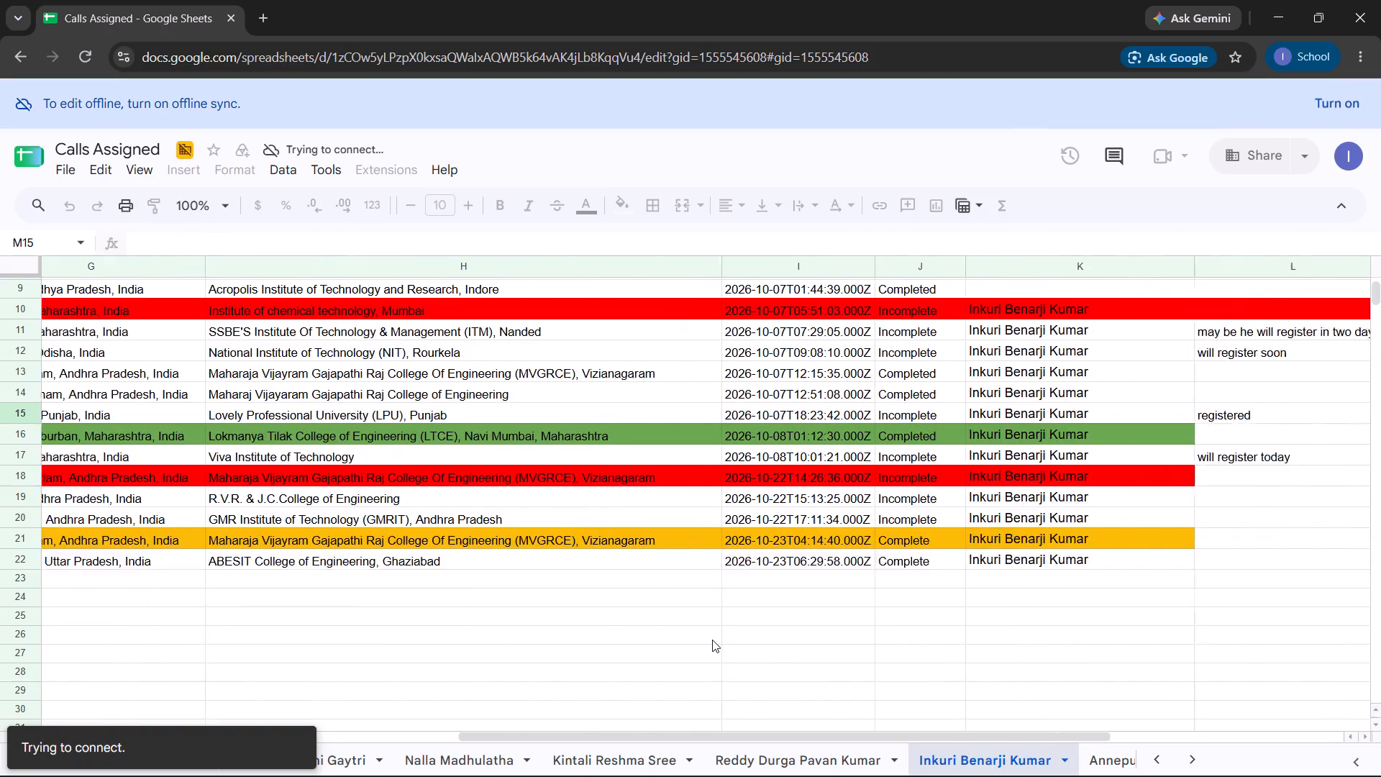
{"action": "scroll", "coordinate": [712, 640], "scroll_direction": "left", "scroll_amount": 6}
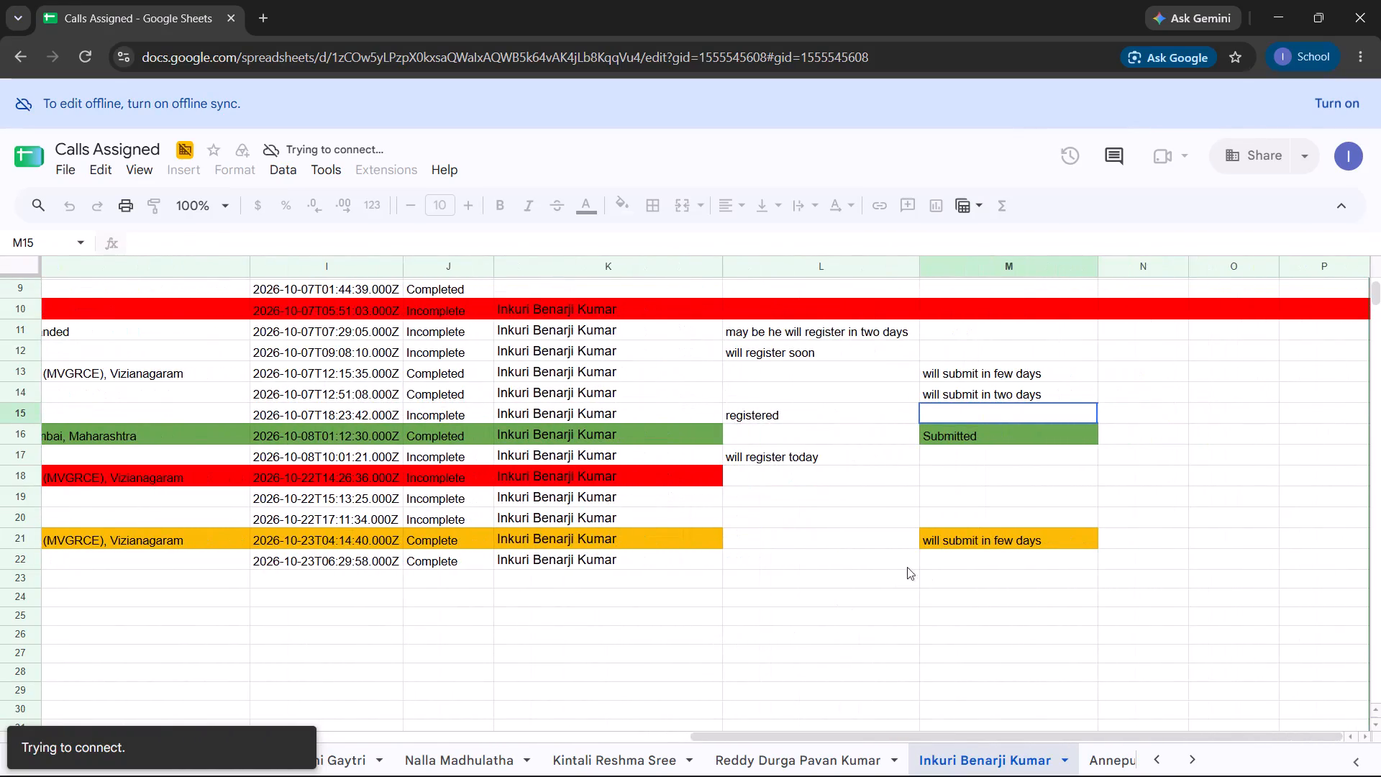
{"action": "left_click", "coordinate": [760, 563]}
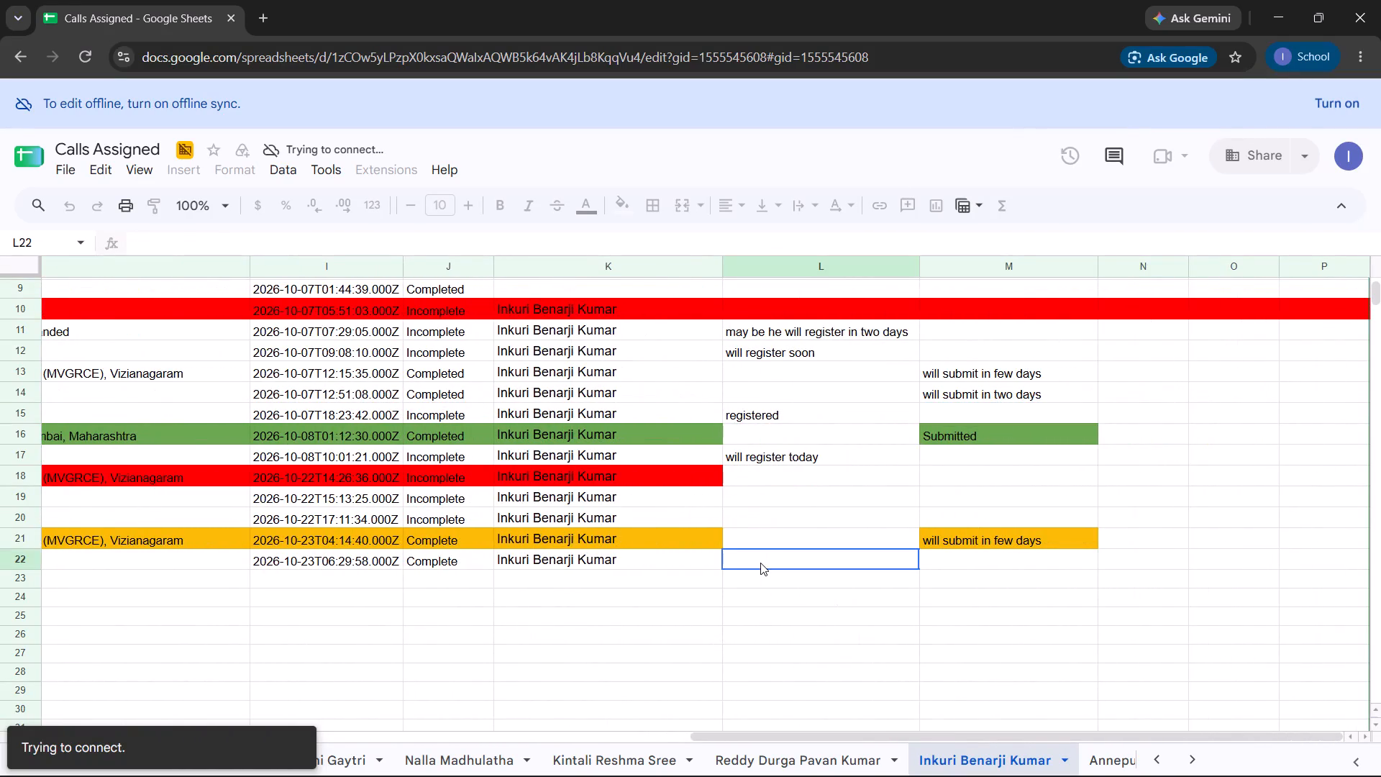
{"action": "left_click", "coordinate": [966, 564]}
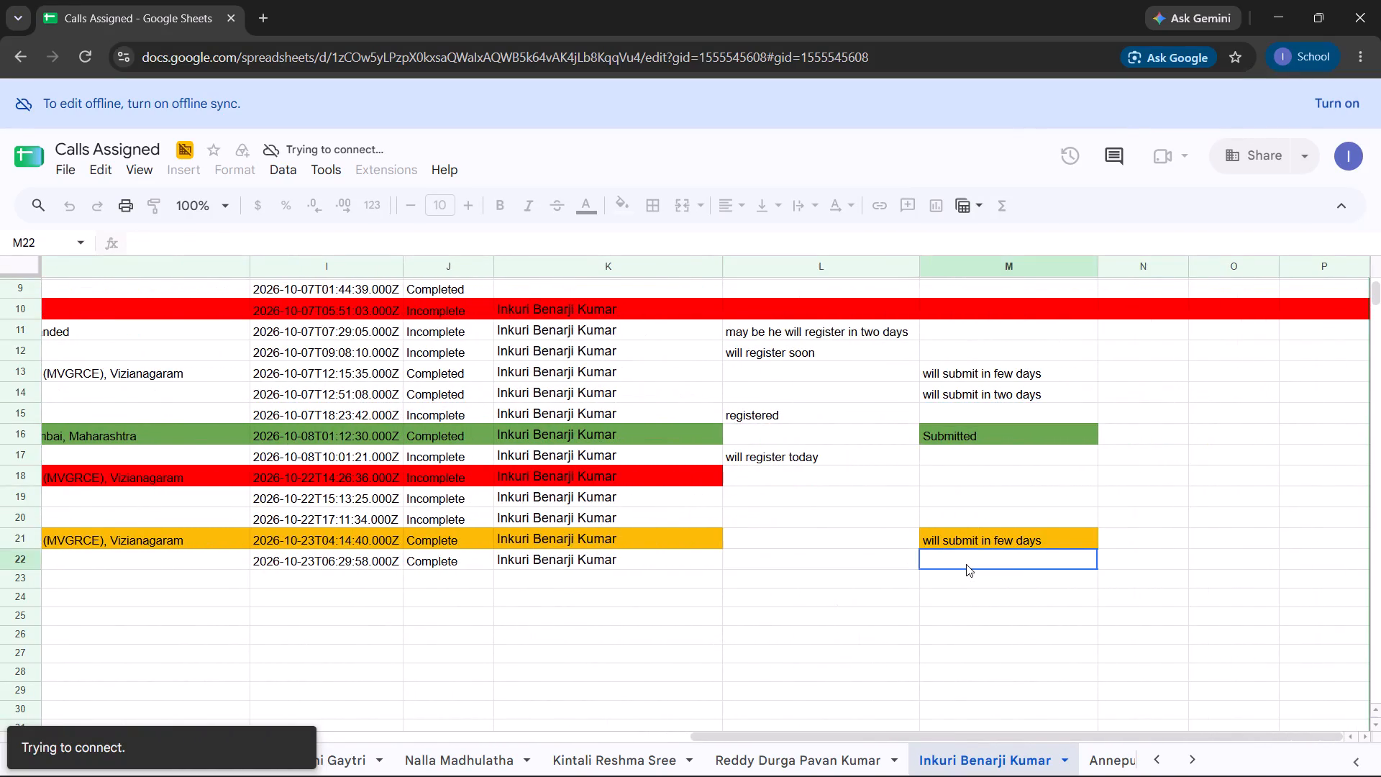
Select the entire row 18 for team U63AEZ73, whose red colour marking has gaps.
{"action": "scroll", "coordinate": [966, 564], "scroll_direction": "right", "scroll_amount": 13}
{"action": "scroll", "coordinate": [966, 564], "scroll_direction": "up", "scroll_amount": 3}
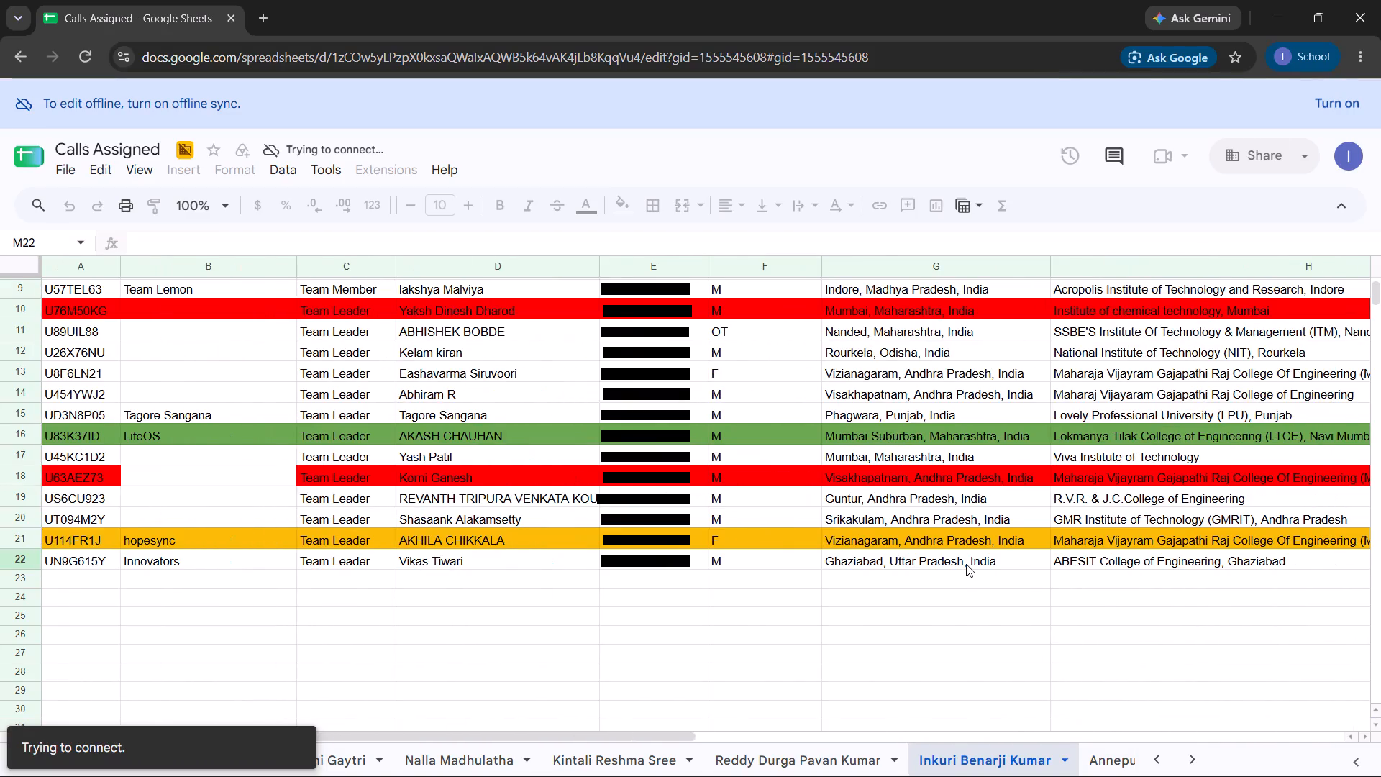
{"action": "scroll", "coordinate": [966, 564], "scroll_direction": "up", "scroll_amount": 4}
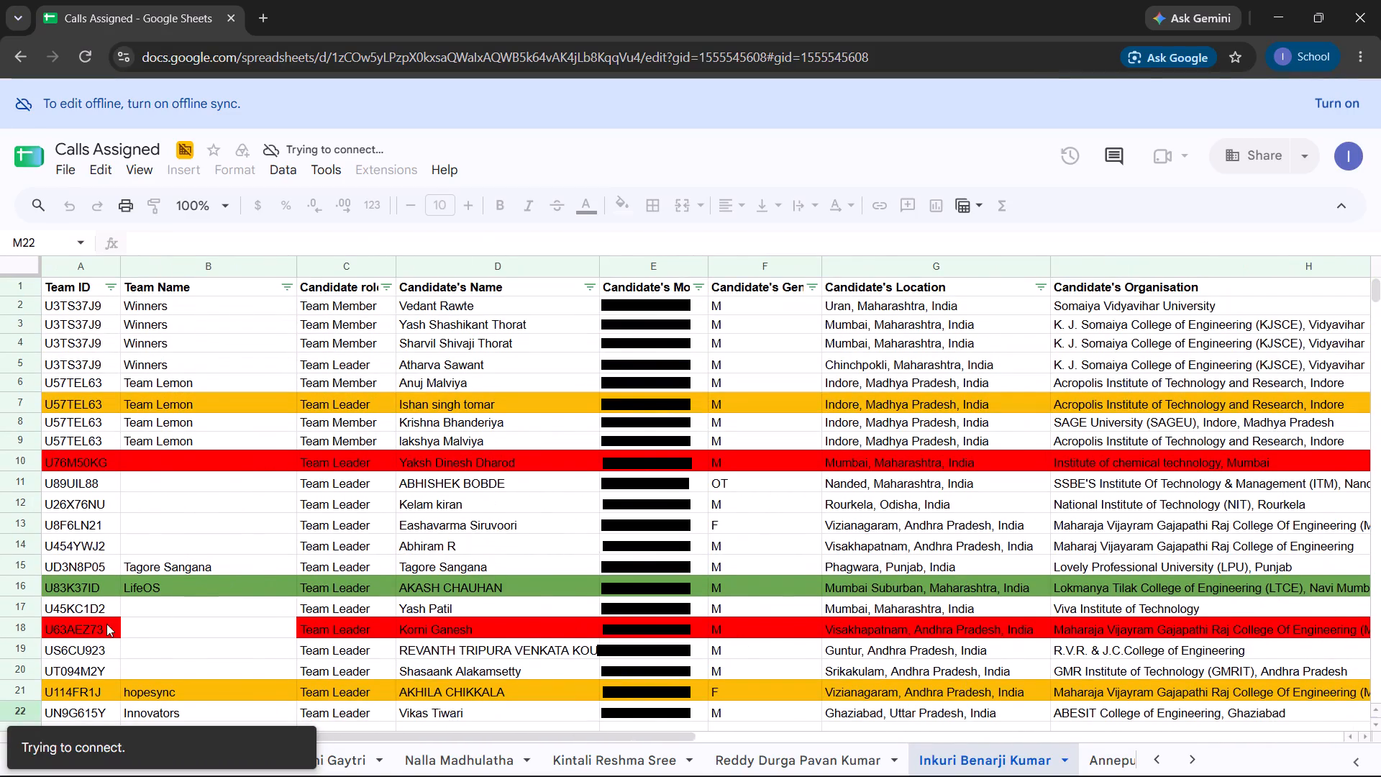
{"action": "left_click", "coordinate": [20, 627]}
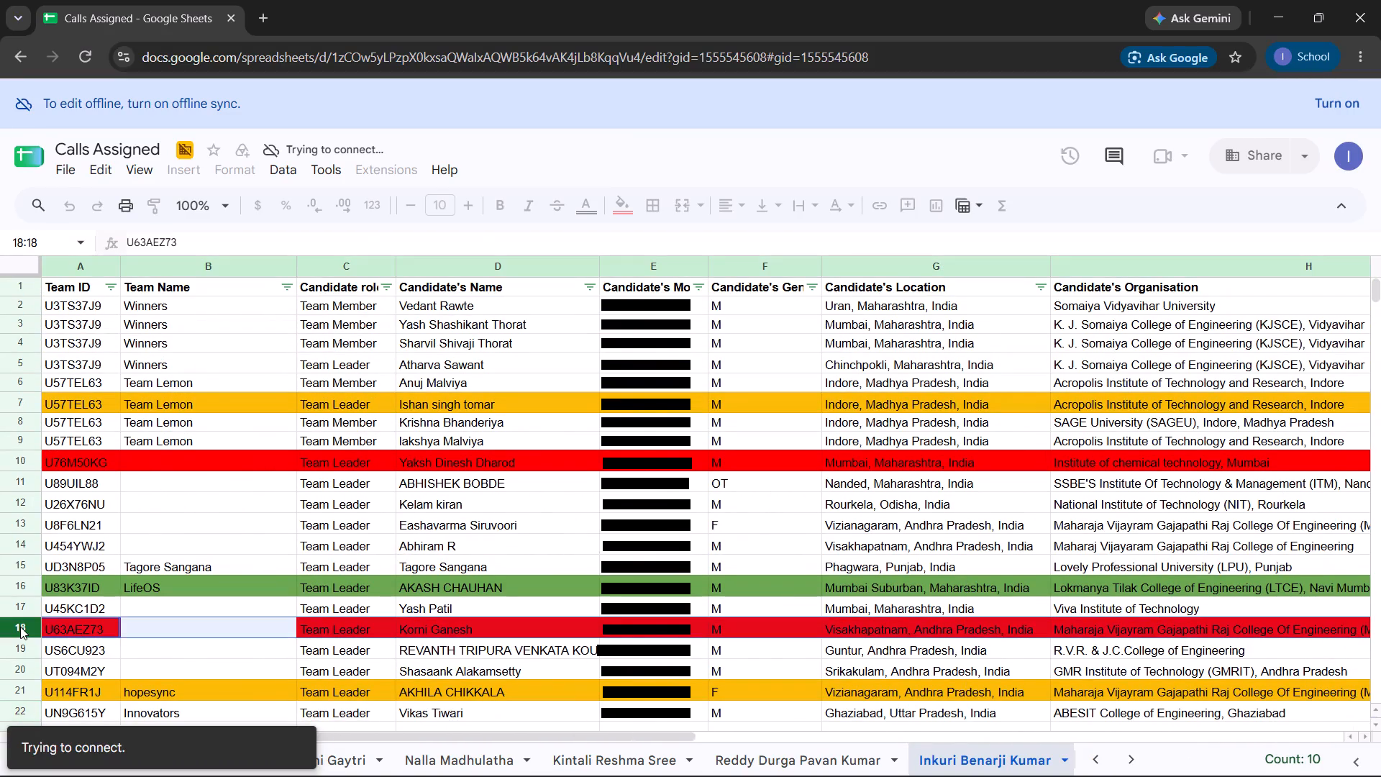
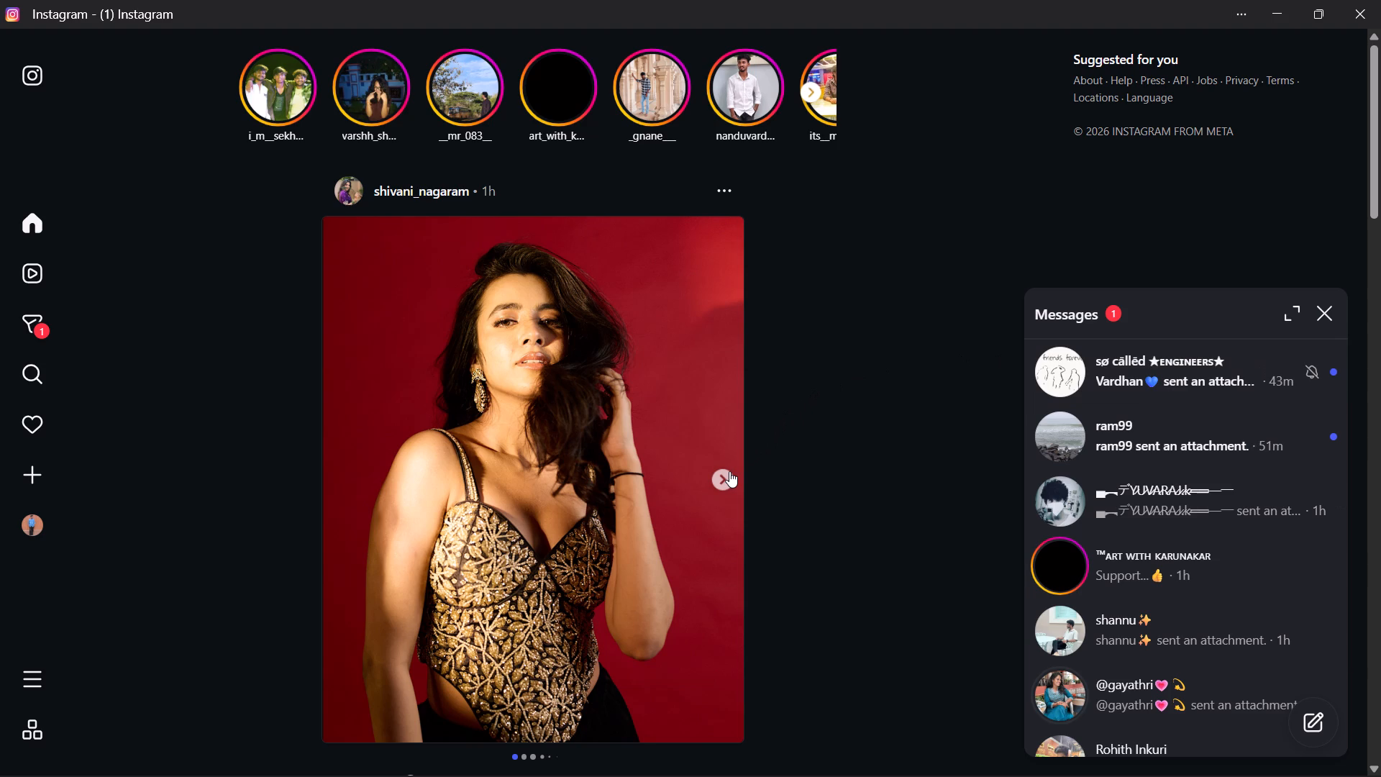
{"action": "left_click", "coordinate": [725, 477]}
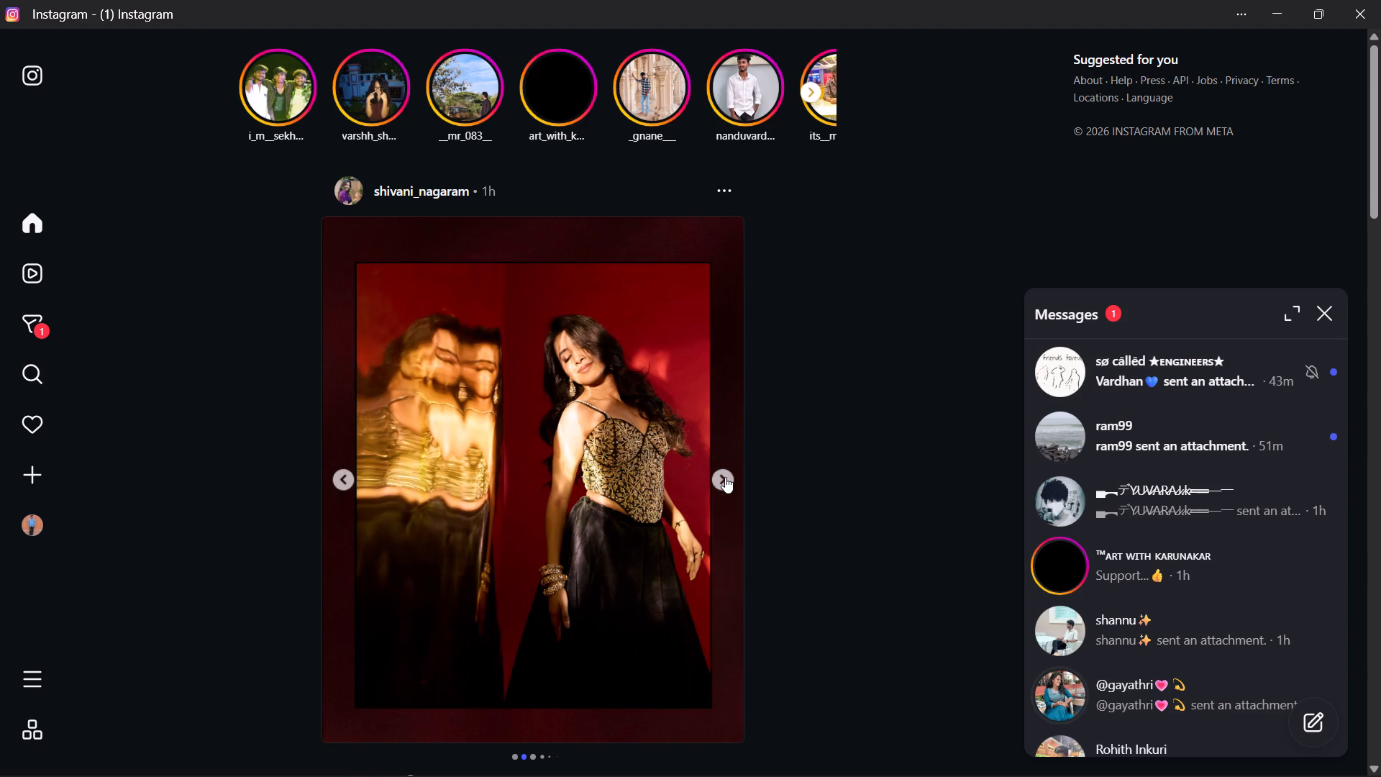
{"action": "left_click", "coordinate": [725, 477]}
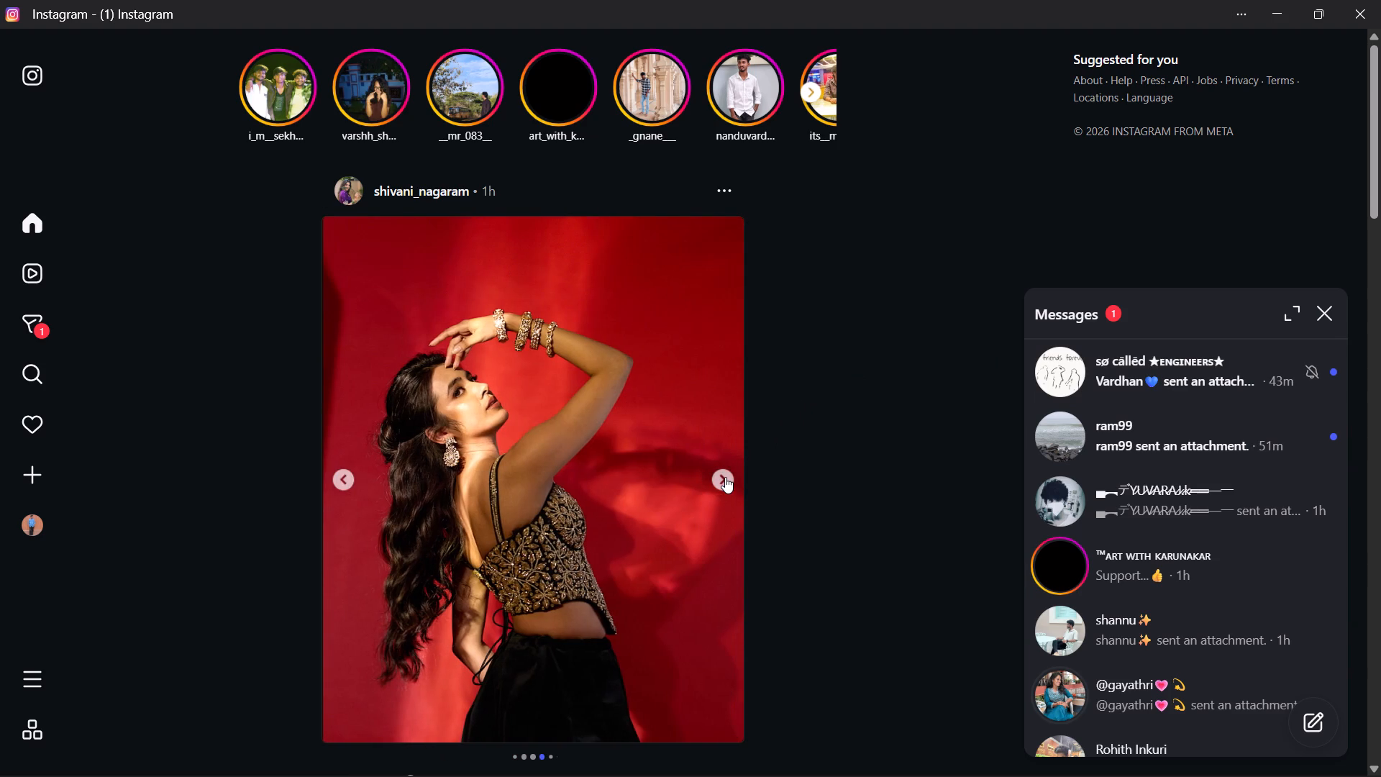
{"action": "left_click", "coordinate": [348, 481]}
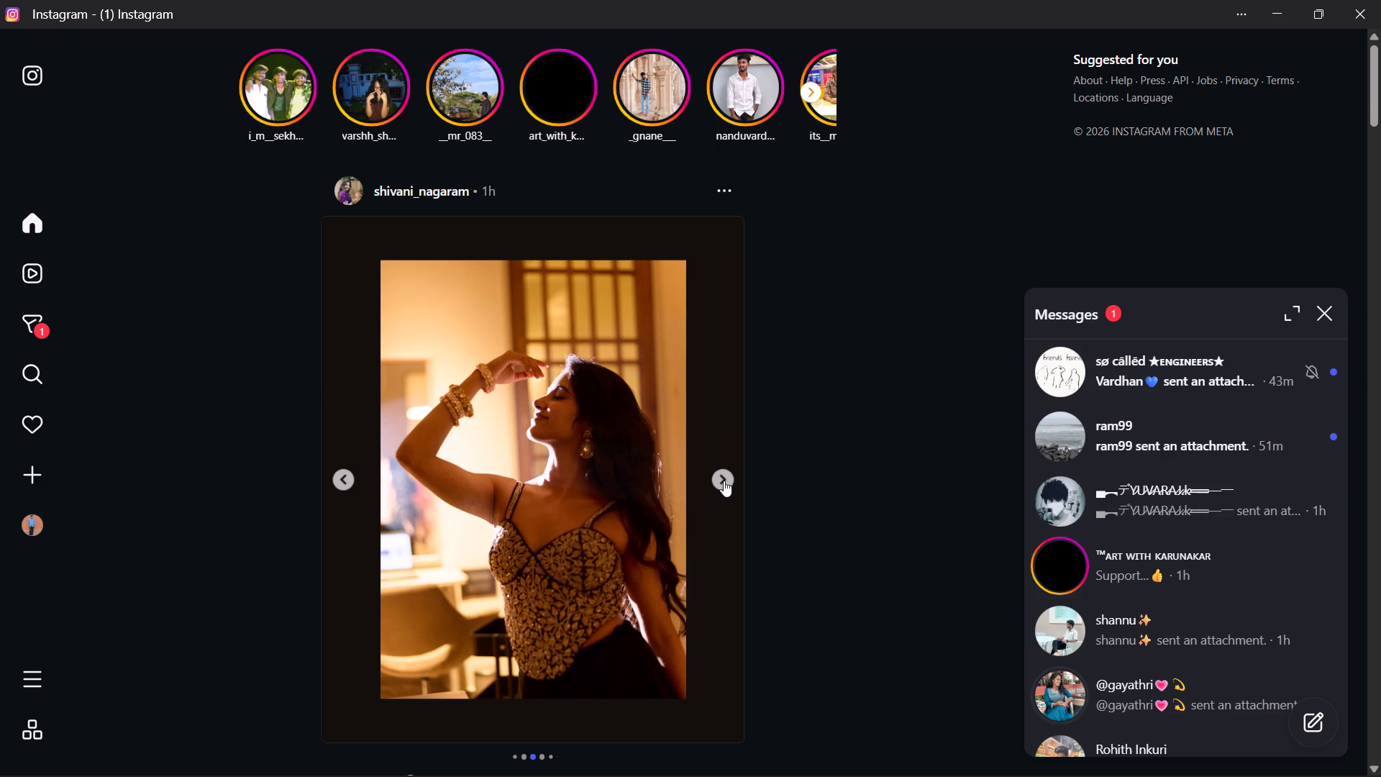
{"action": "left_click", "coordinate": [724, 473]}
{"action": "left_click", "coordinate": [724, 473]}
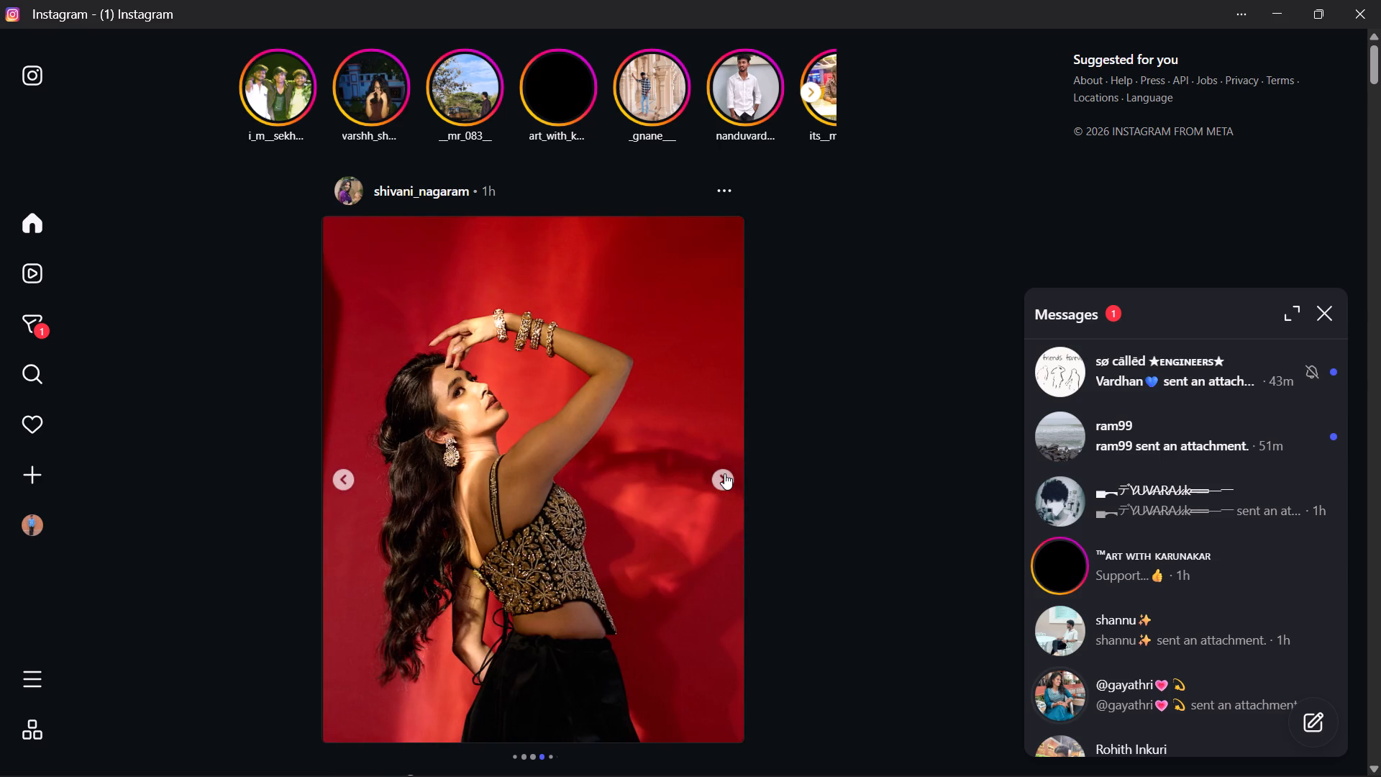
{"action": "left_click", "coordinate": [724, 473]}
{"action": "left_click", "coordinate": [724, 473]}
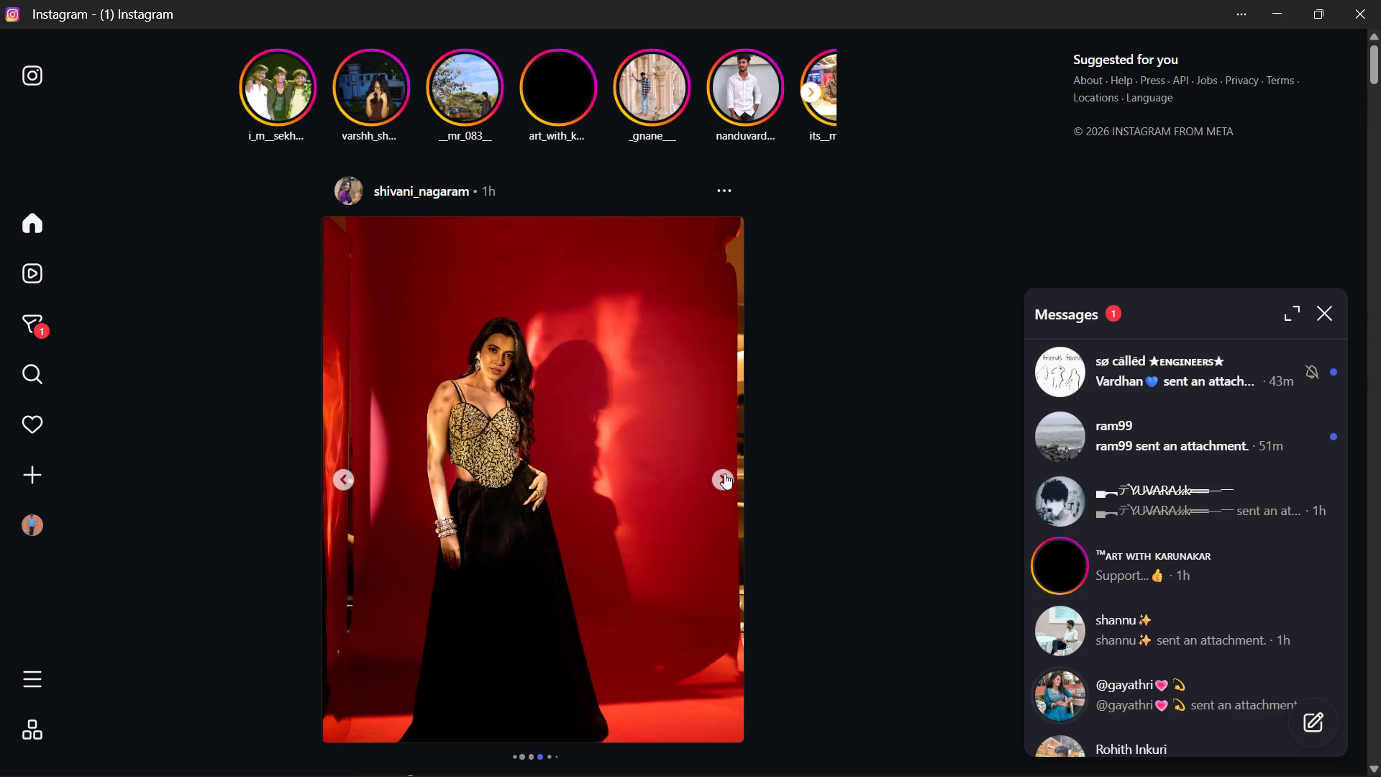
{"action": "left_click", "coordinate": [724, 473]}
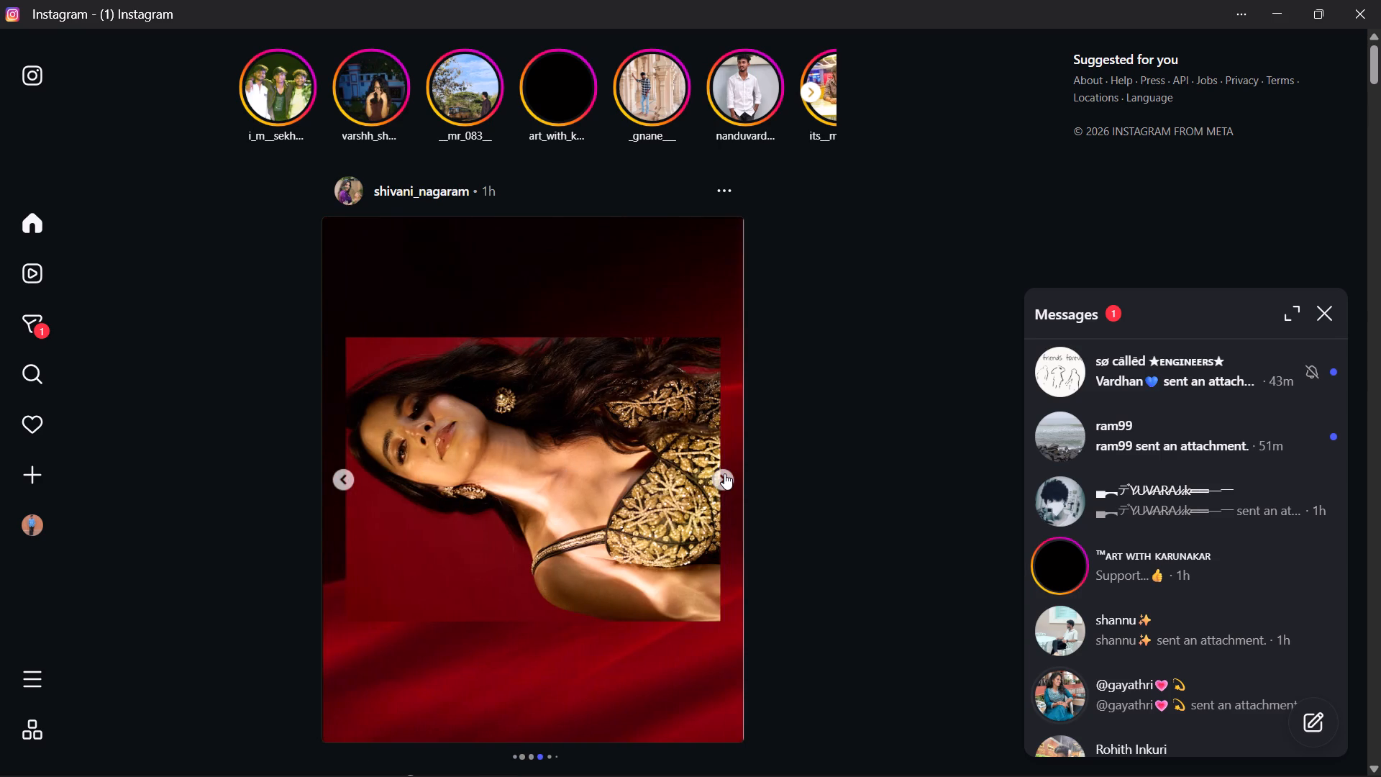
{"action": "left_click", "coordinate": [724, 473]}
{"action": "left_click", "coordinate": [724, 473]}
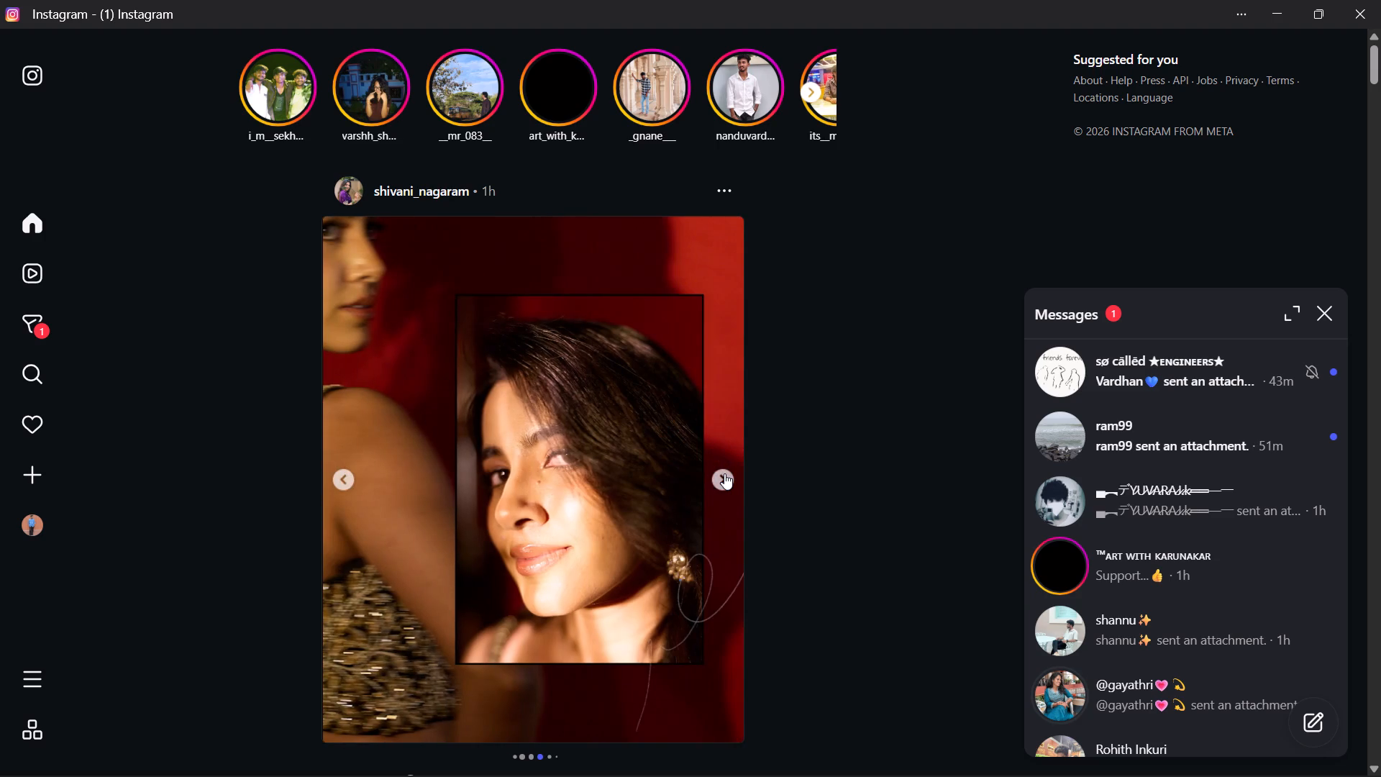
{"action": "left_click", "coordinate": [724, 473]}
{"action": "left_click", "coordinate": [724, 473]}
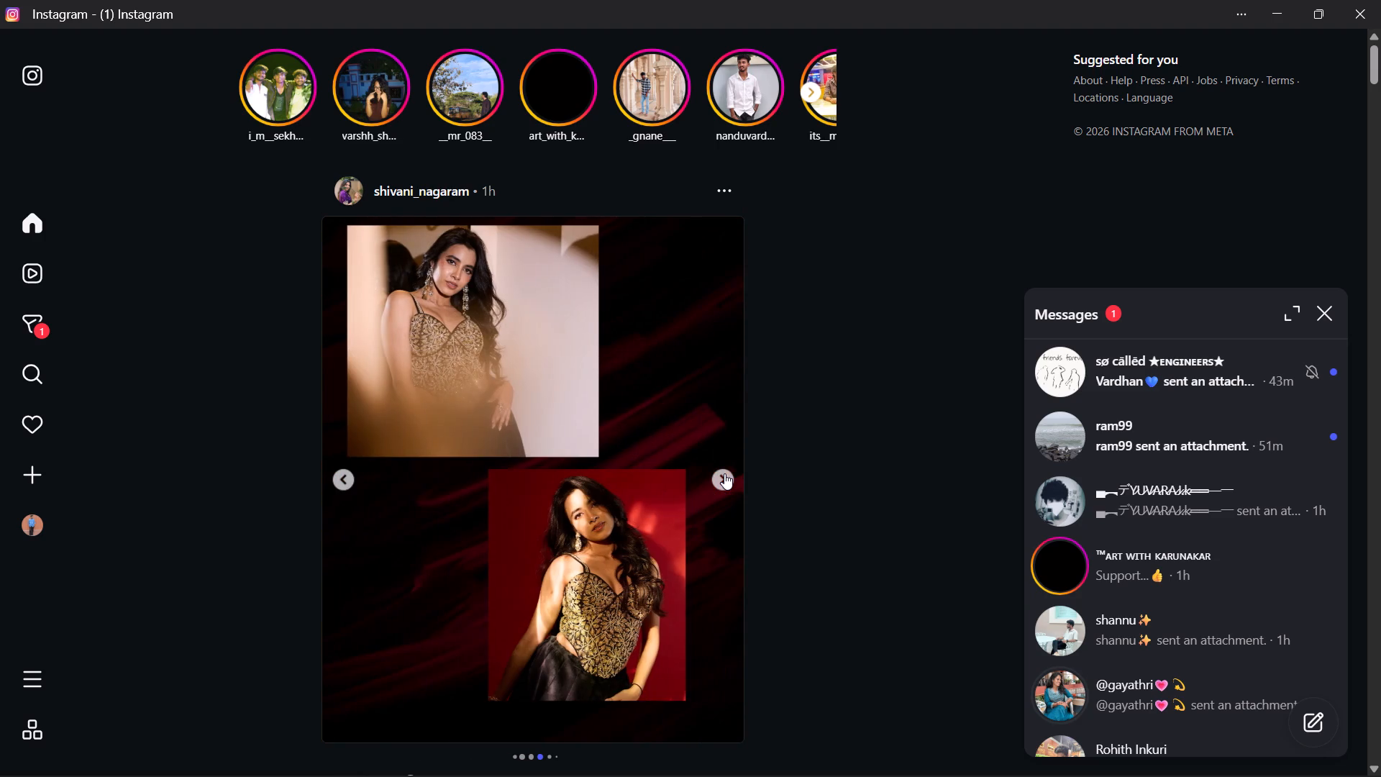
{"action": "left_click", "coordinate": [724, 473]}
{"action": "left_click", "coordinate": [724, 473]}
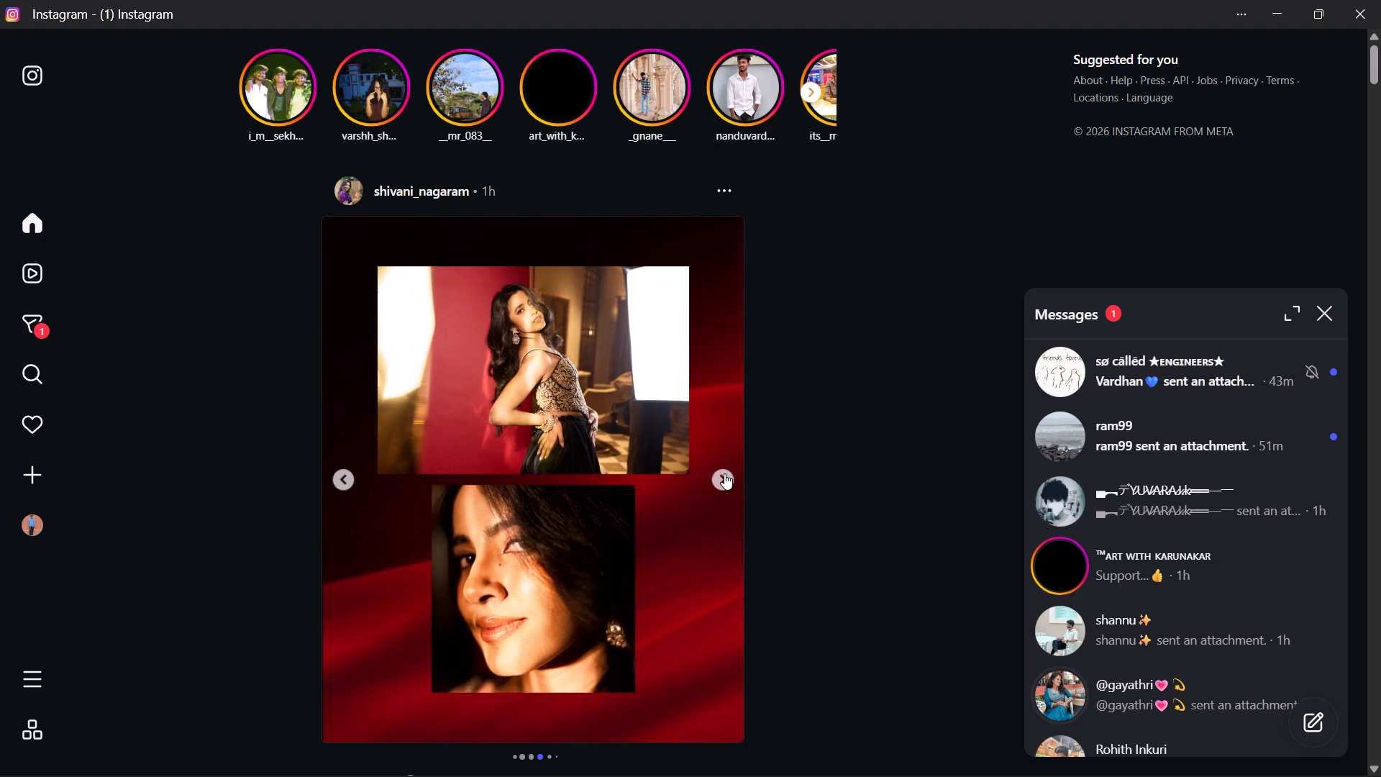
{"action": "left_click", "coordinate": [724, 473]}
{"action": "left_click", "coordinate": [724, 473]}
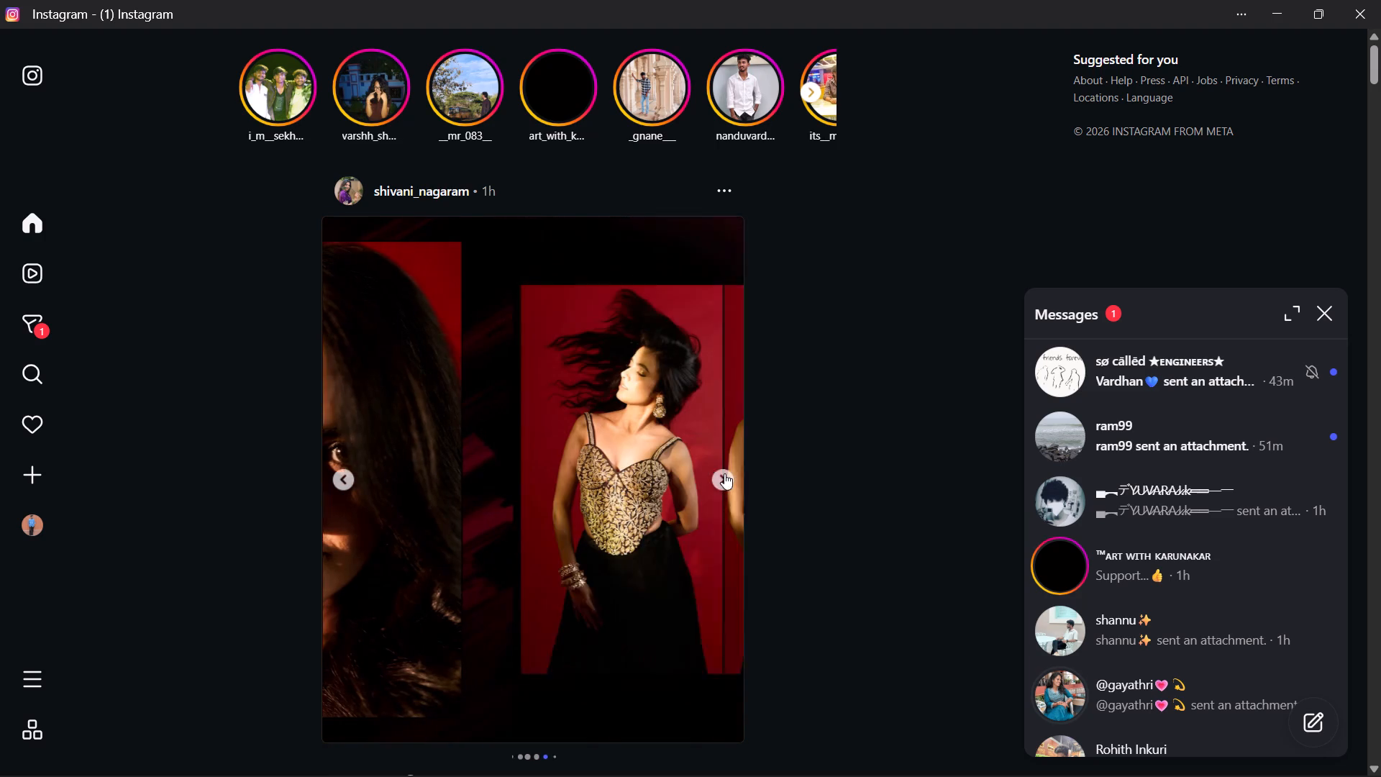
{"action": "left_click", "coordinate": [724, 473]}
{"action": "left_click", "coordinate": [724, 473]}
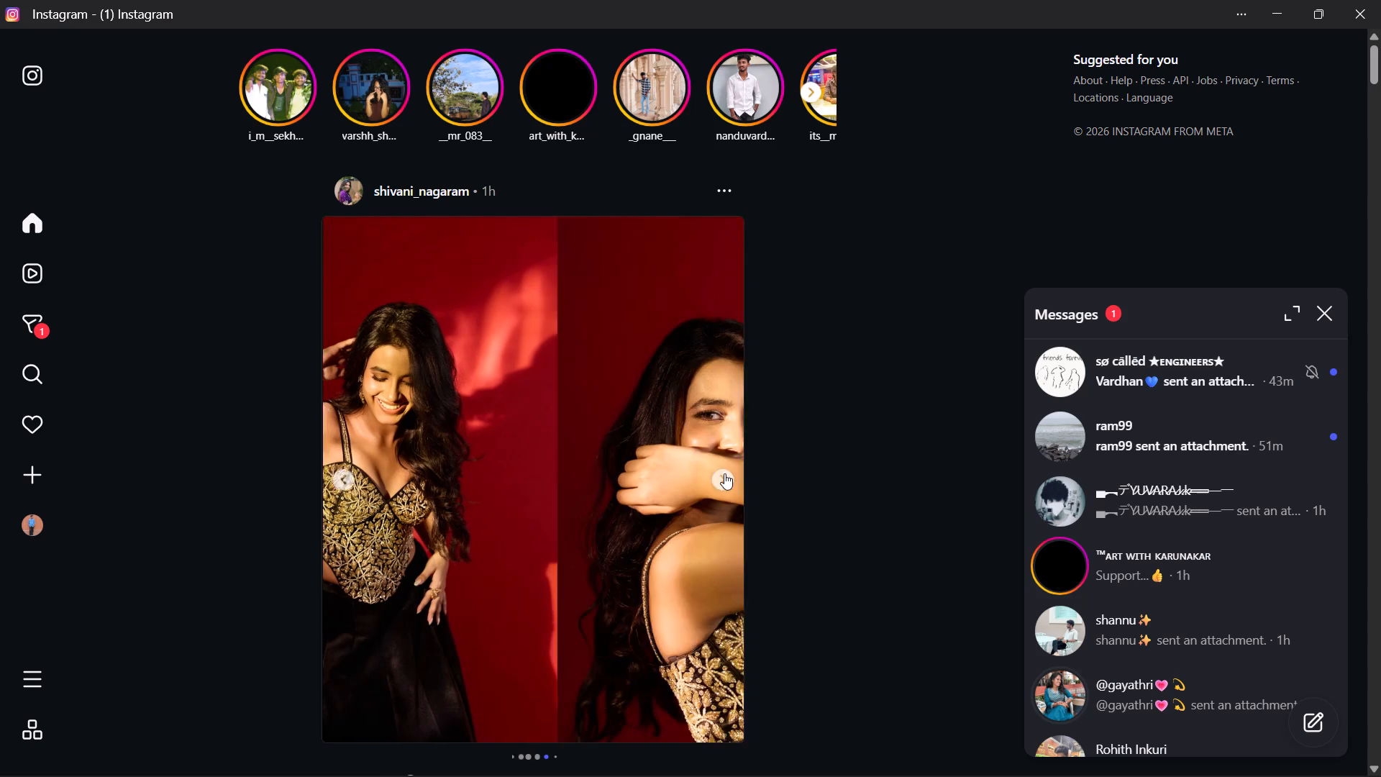
{"action": "left_click", "coordinate": [724, 473]}
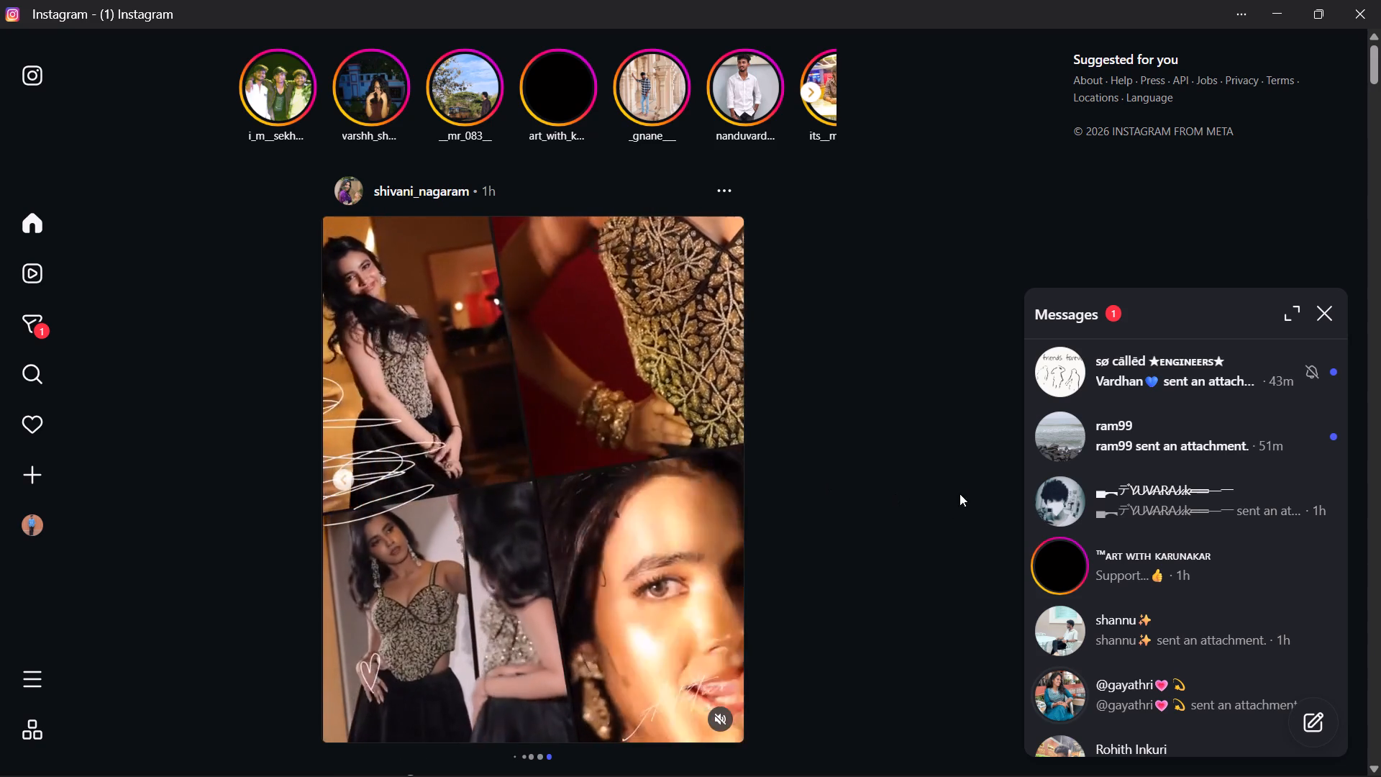
Open the unread ENGINEERS group chat and return to the message list.
{"action": "left_click", "coordinate": [1141, 403]}
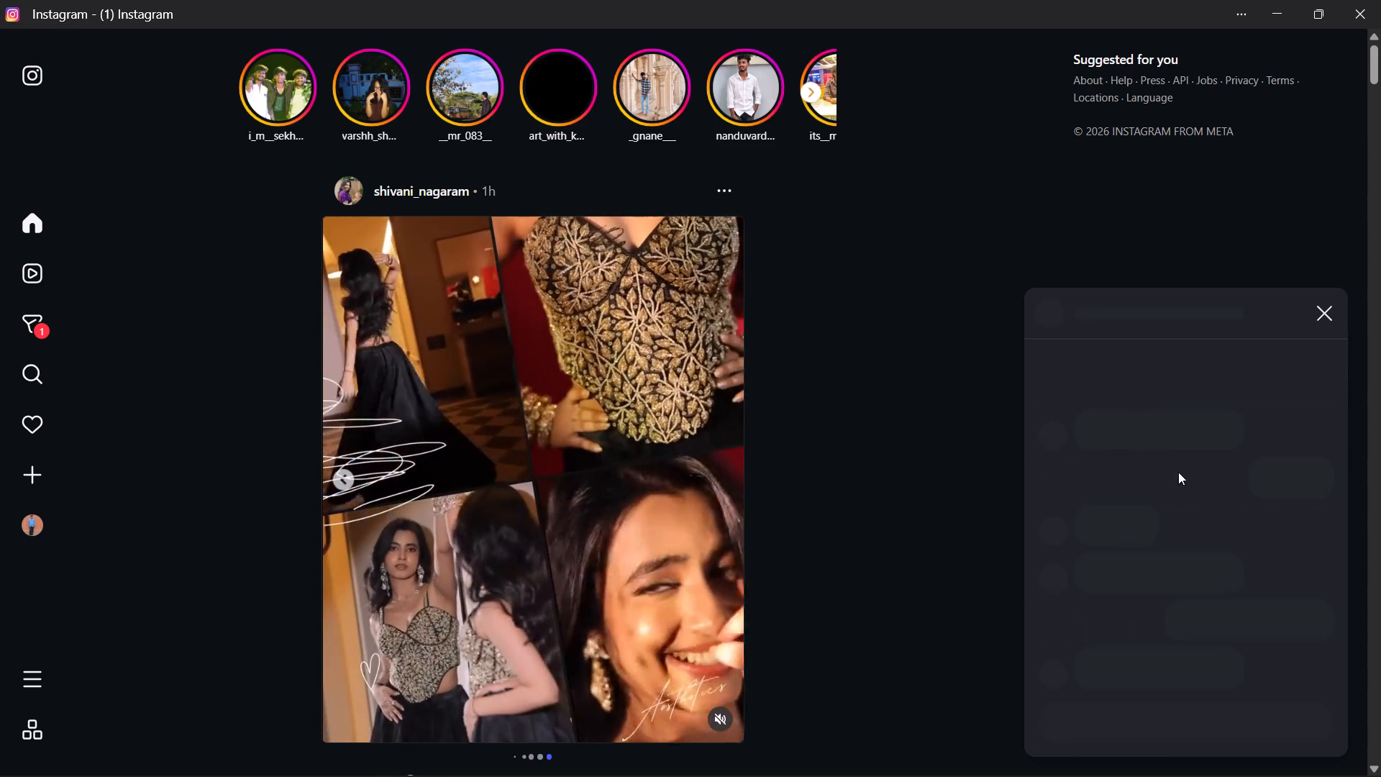
{"action": "left_click", "coordinate": [1042, 319]}
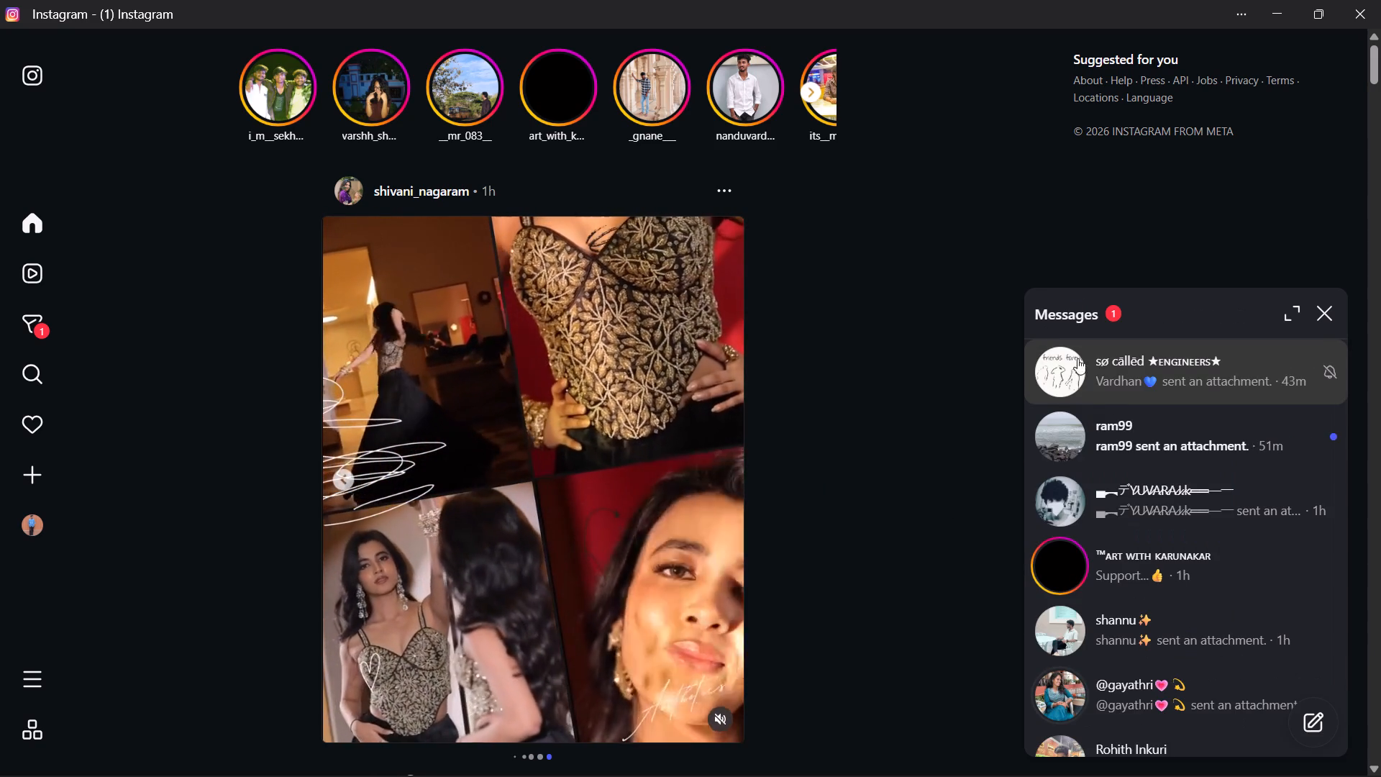
{"action": "left_click", "coordinate": [1144, 450]}
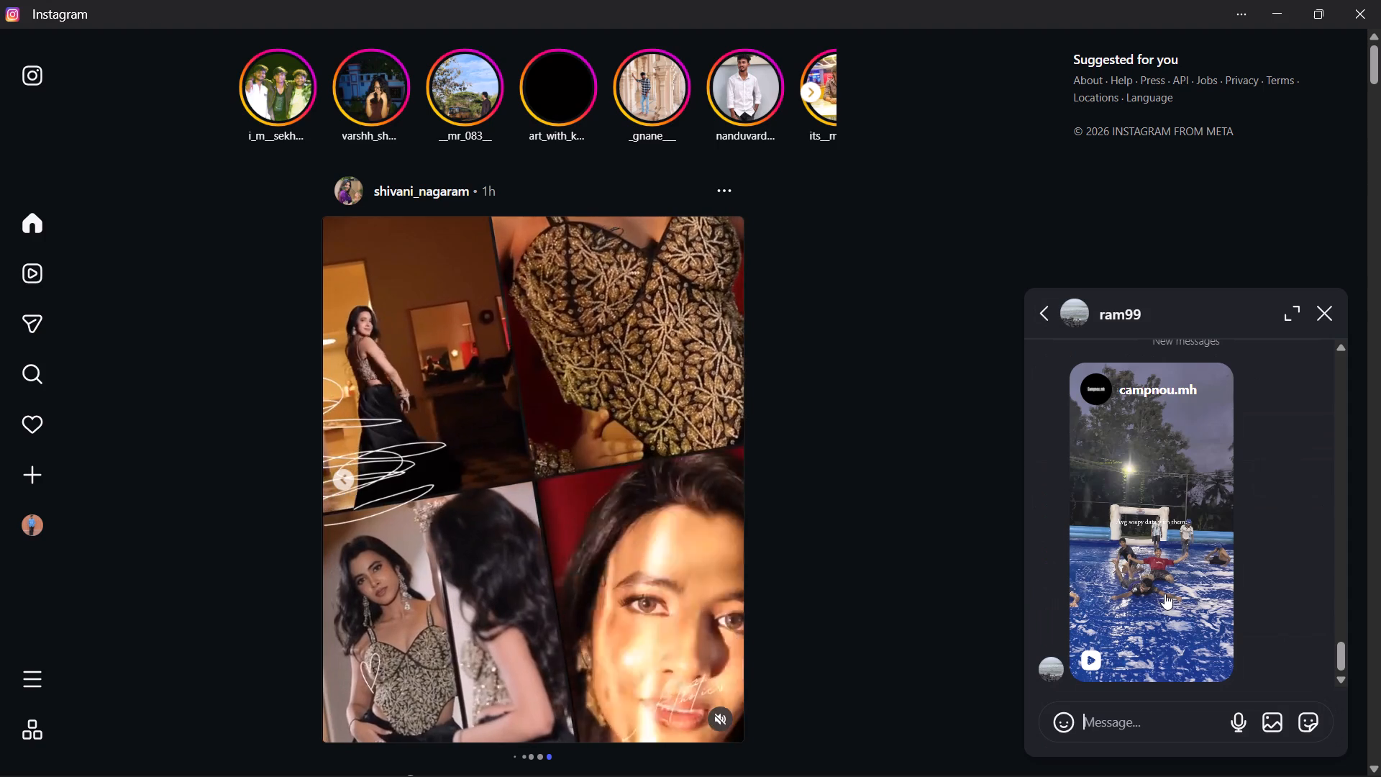
{"action": "left_click", "coordinate": [1182, 565]}
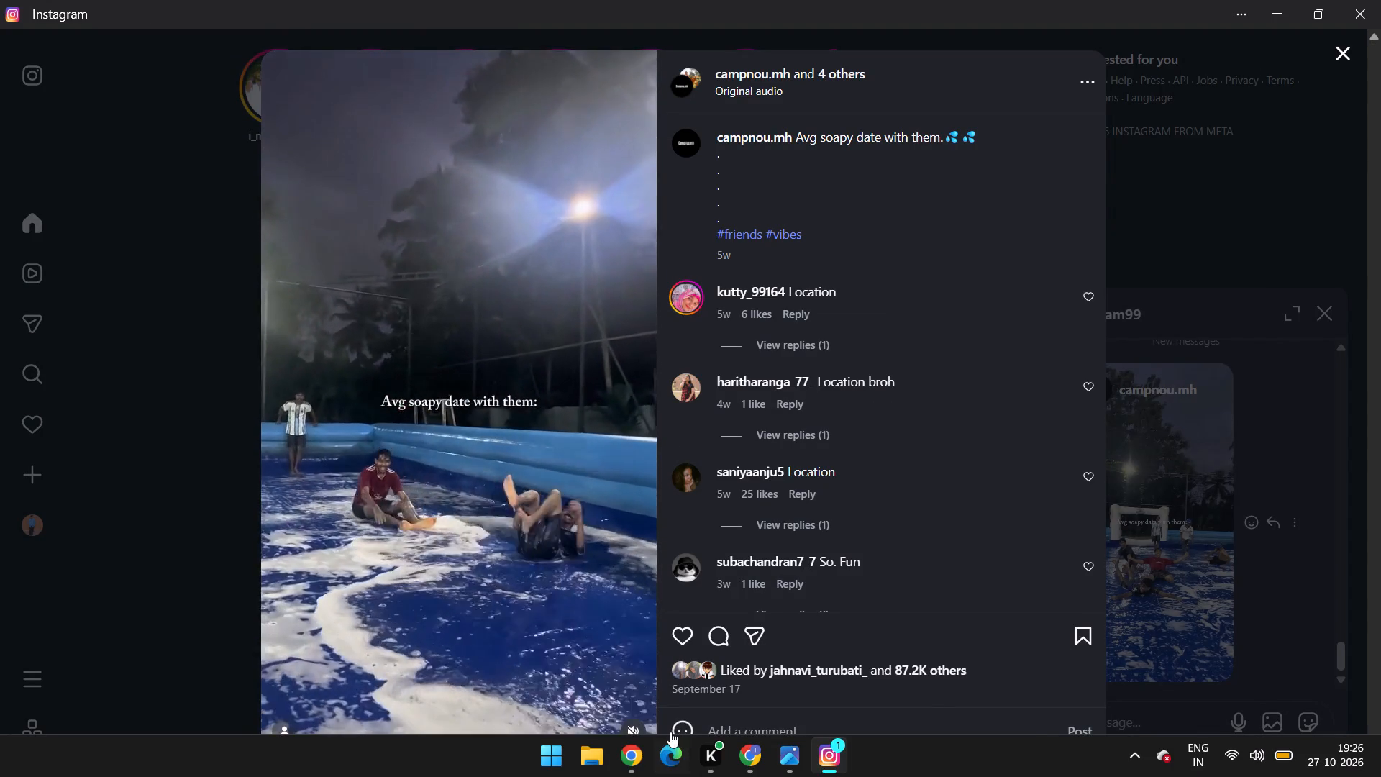
{"action": "left_click", "coordinate": [634, 722]}
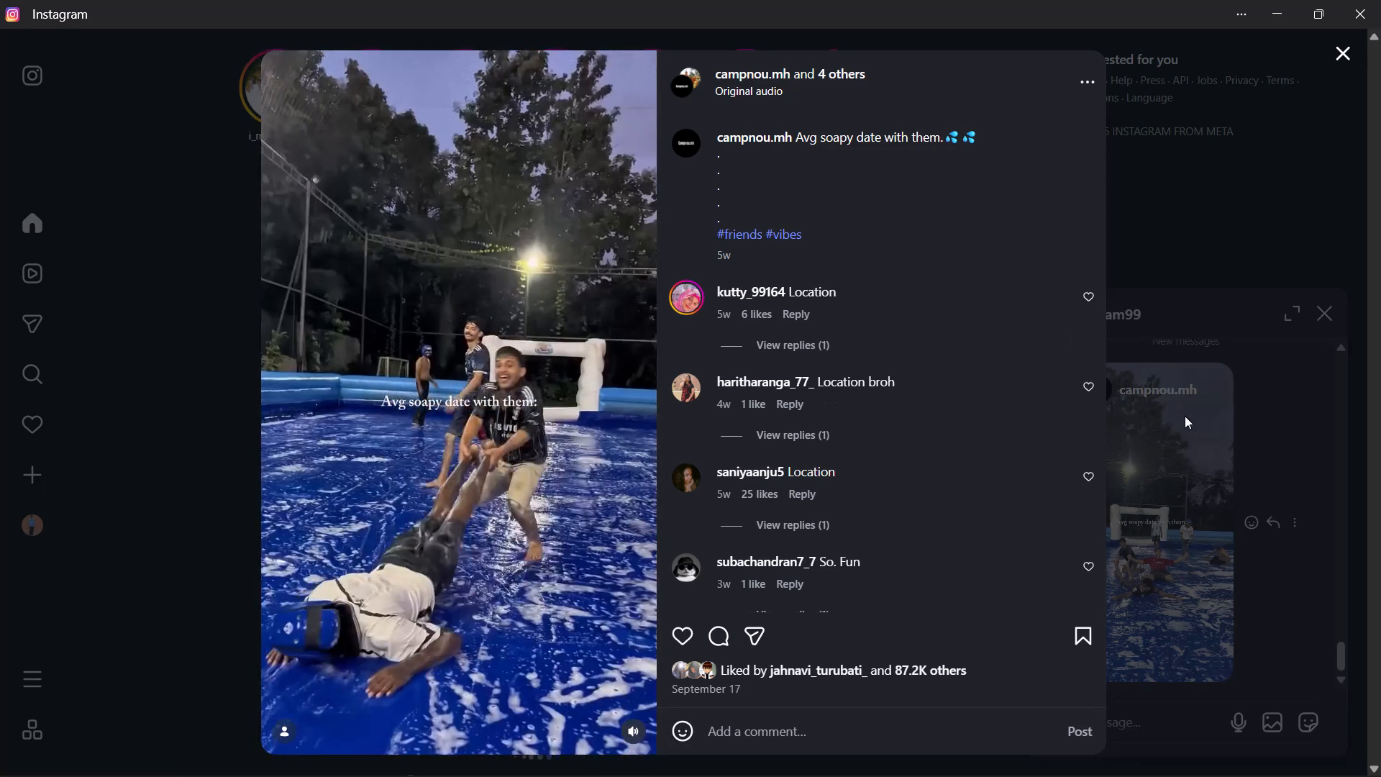
{"action": "left_click", "coordinate": [1185, 417]}
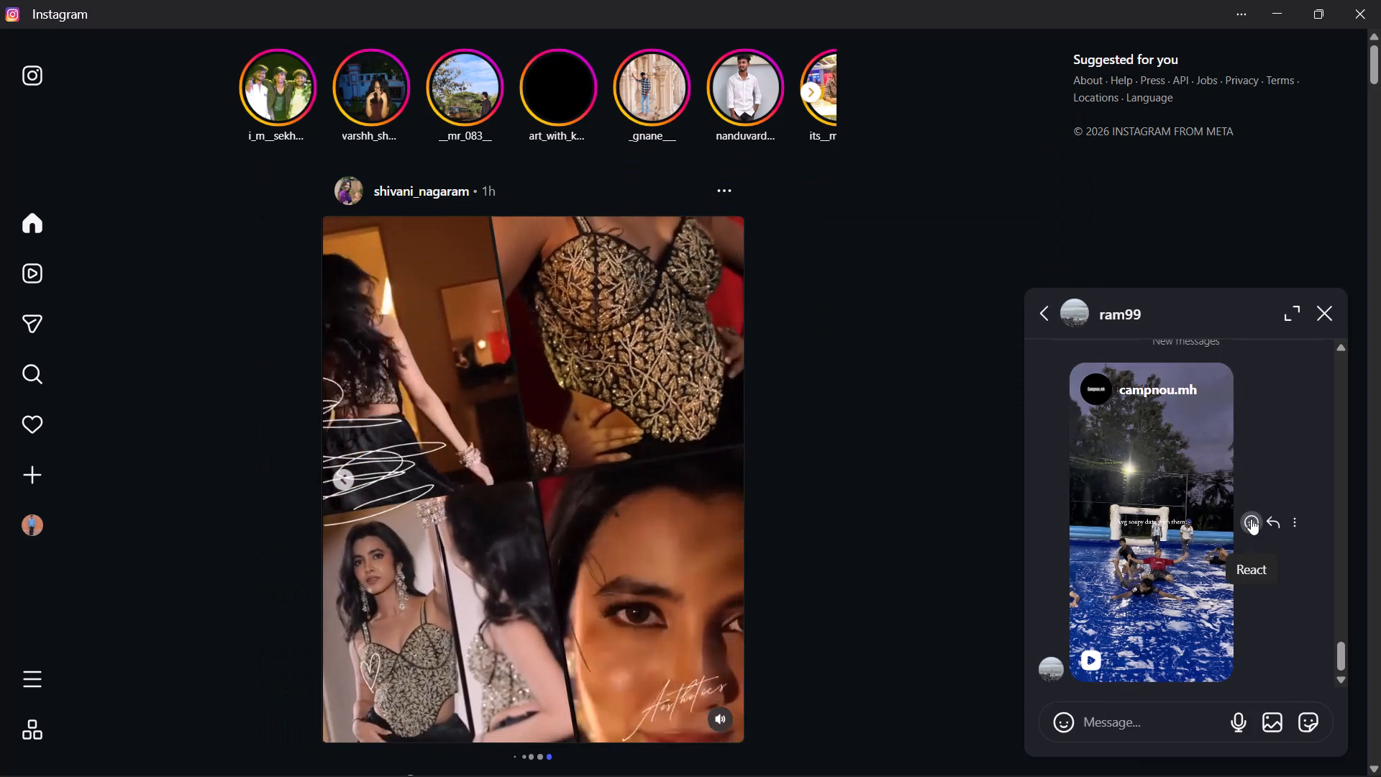
{"action": "left_click", "coordinate": [1251, 519]}
{"action": "left_click", "coordinate": [1146, 496]}
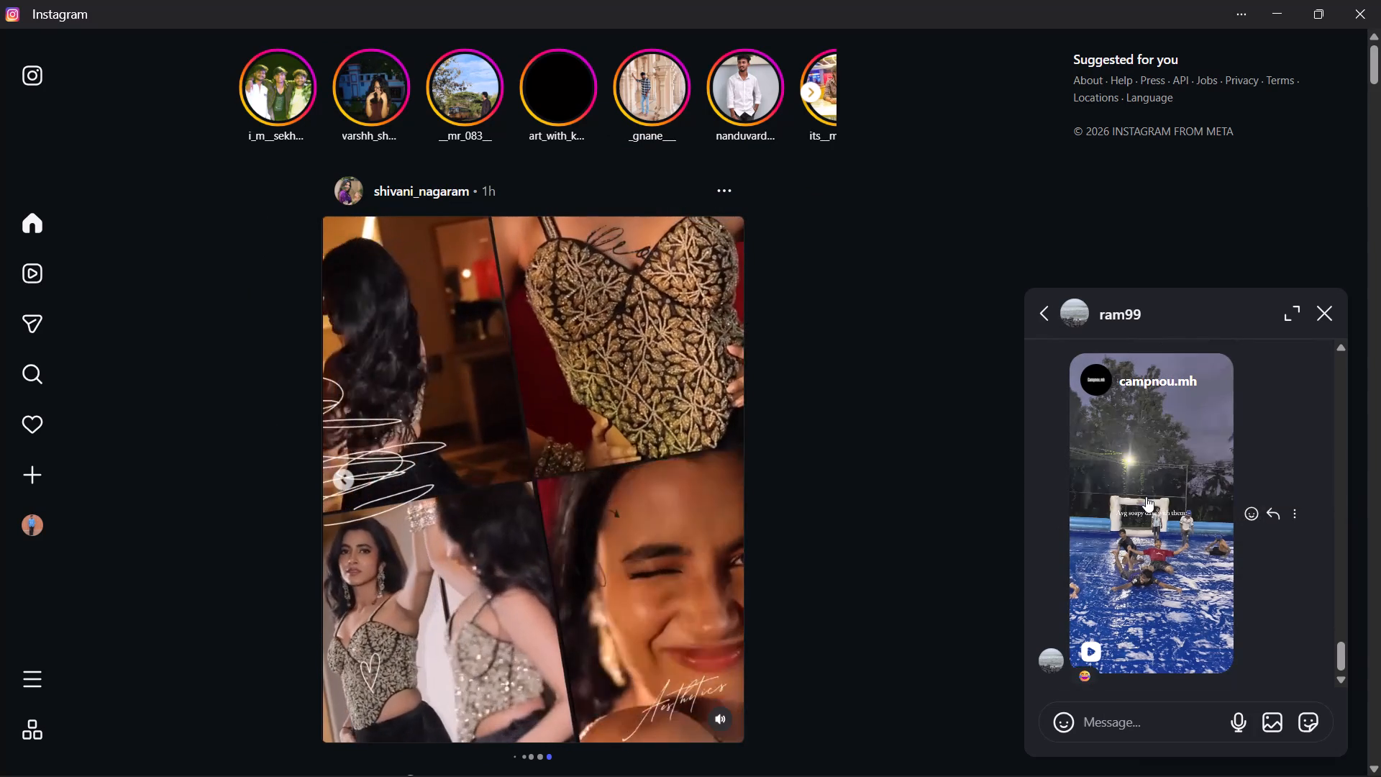
{"action": "scroll", "coordinate": [1146, 496], "scroll_direction": "up", "scroll_amount": 5}
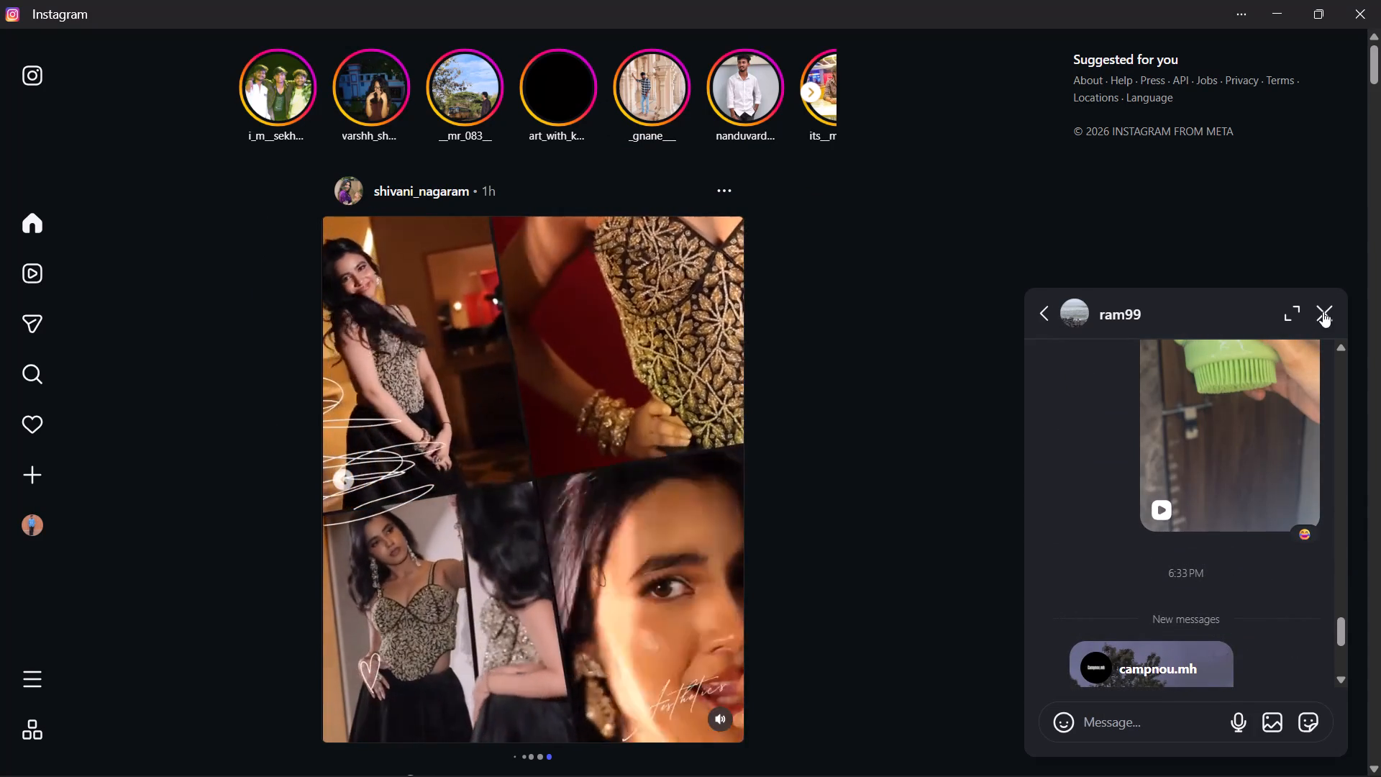
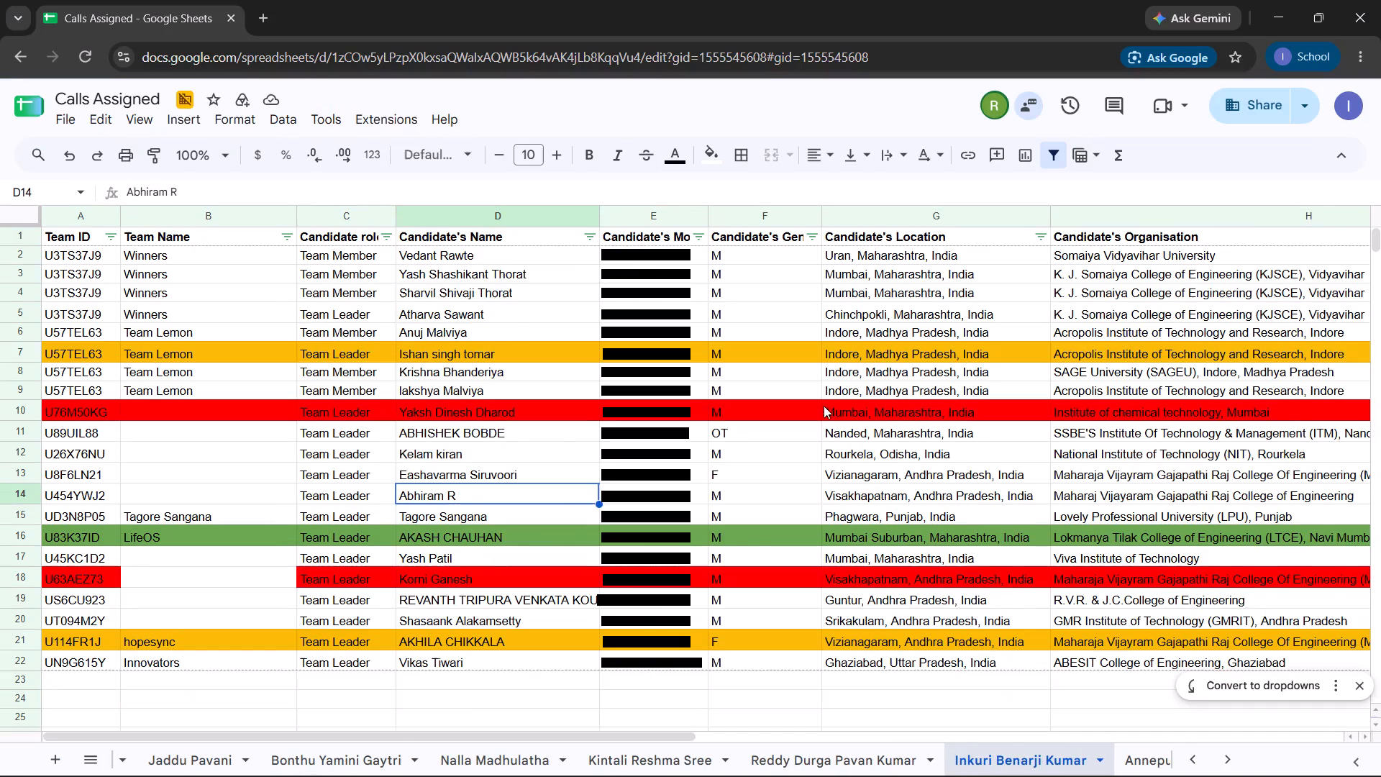
Select the entire row 13 for the team leader of team U8F6LN21.
{"action": "scroll", "coordinate": [824, 406], "scroll_direction": "down", "scroll_amount": 3}
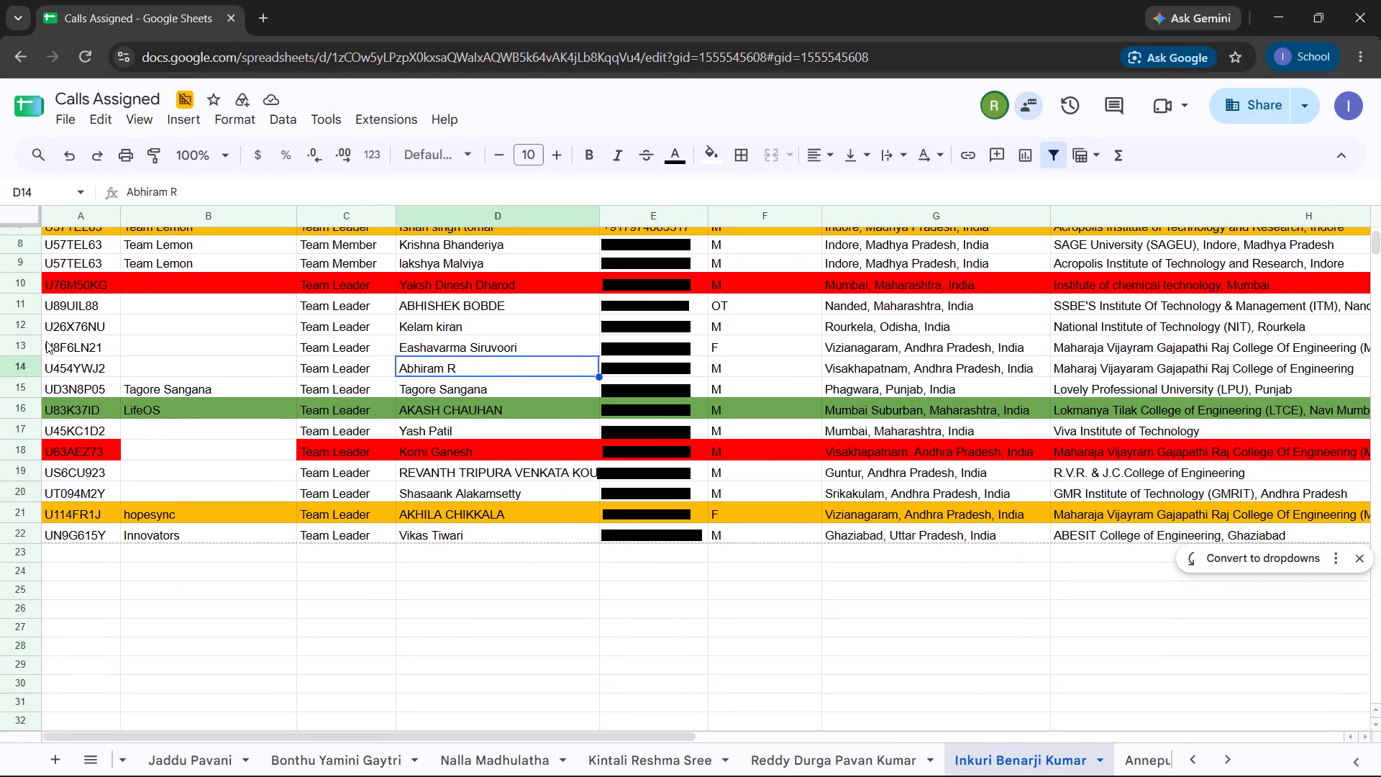
{"action": "left_click", "coordinate": [26, 347]}
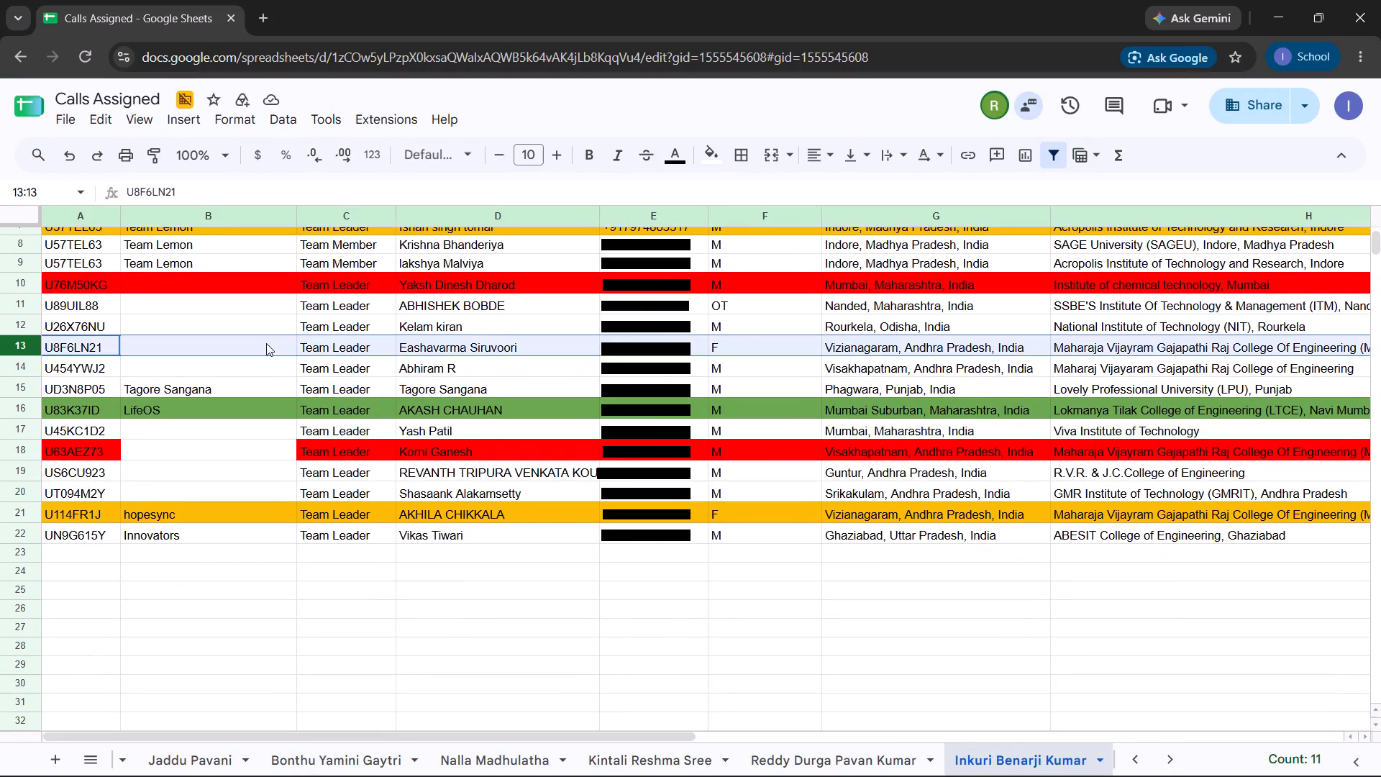
Examine the registration status, Feedback and Abstract columns across the coordinator's candidate rows, up to the column headings.
{"action": "scroll", "coordinate": [683, 405], "scroll_direction": "left", "scroll_amount": 6}
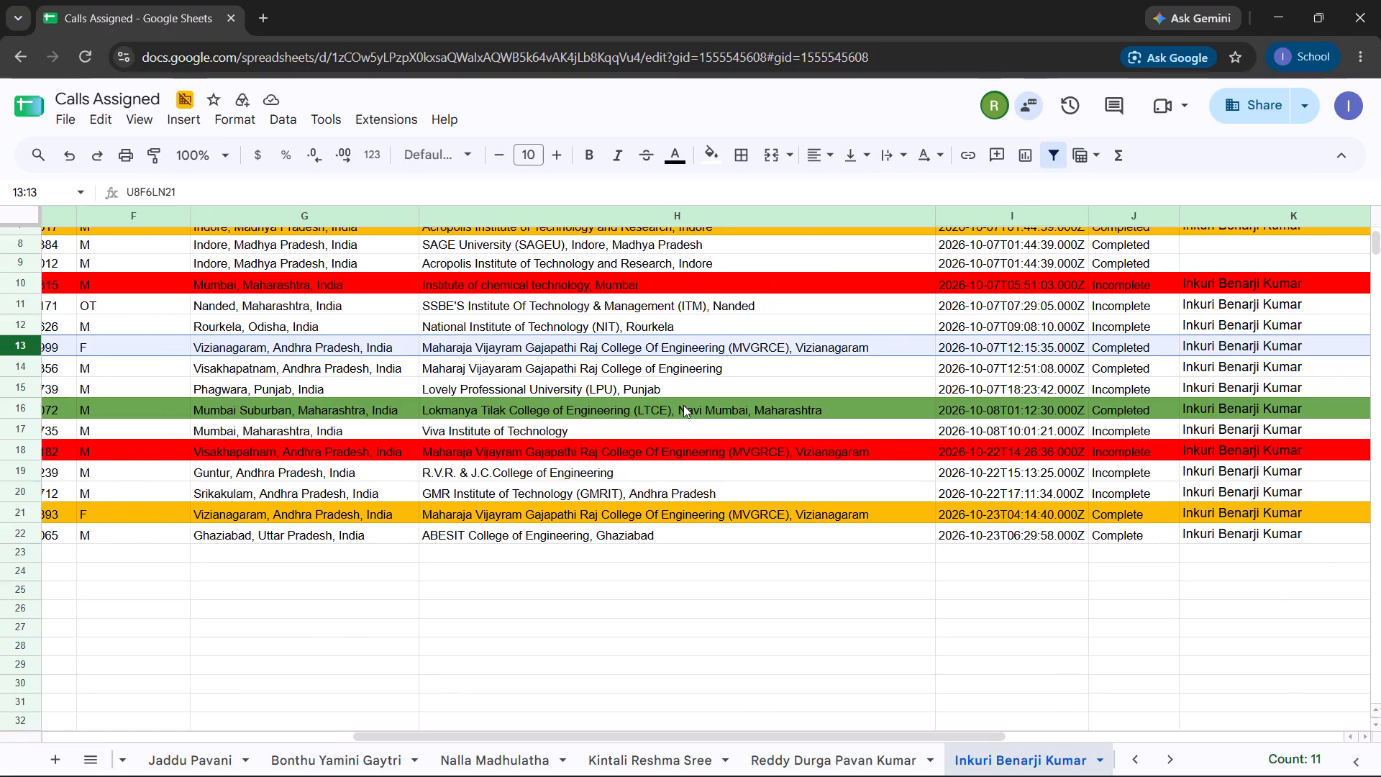
{"action": "scroll", "coordinate": [683, 405], "scroll_direction": "left", "scroll_amount": 6}
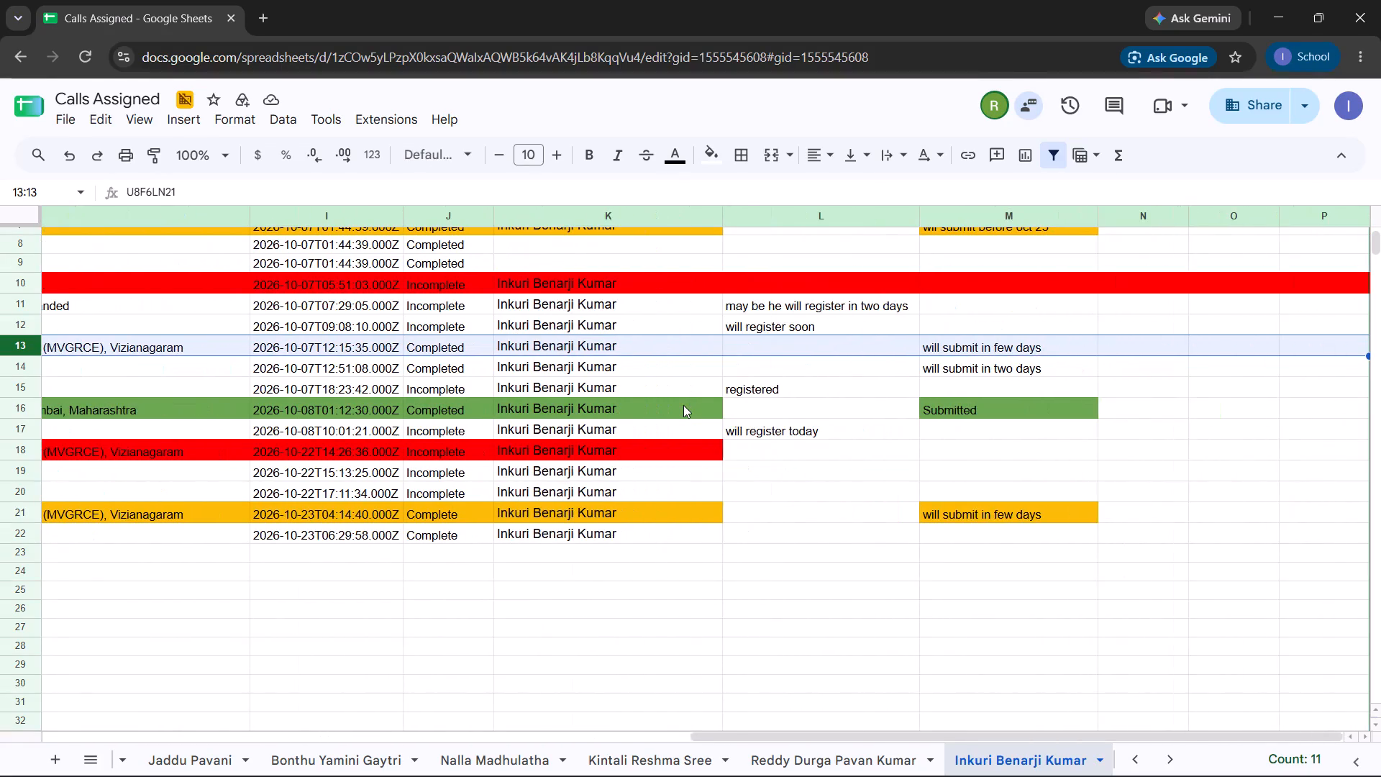
{"action": "scroll", "coordinate": [683, 405], "scroll_direction": "up", "scroll_amount": 3}
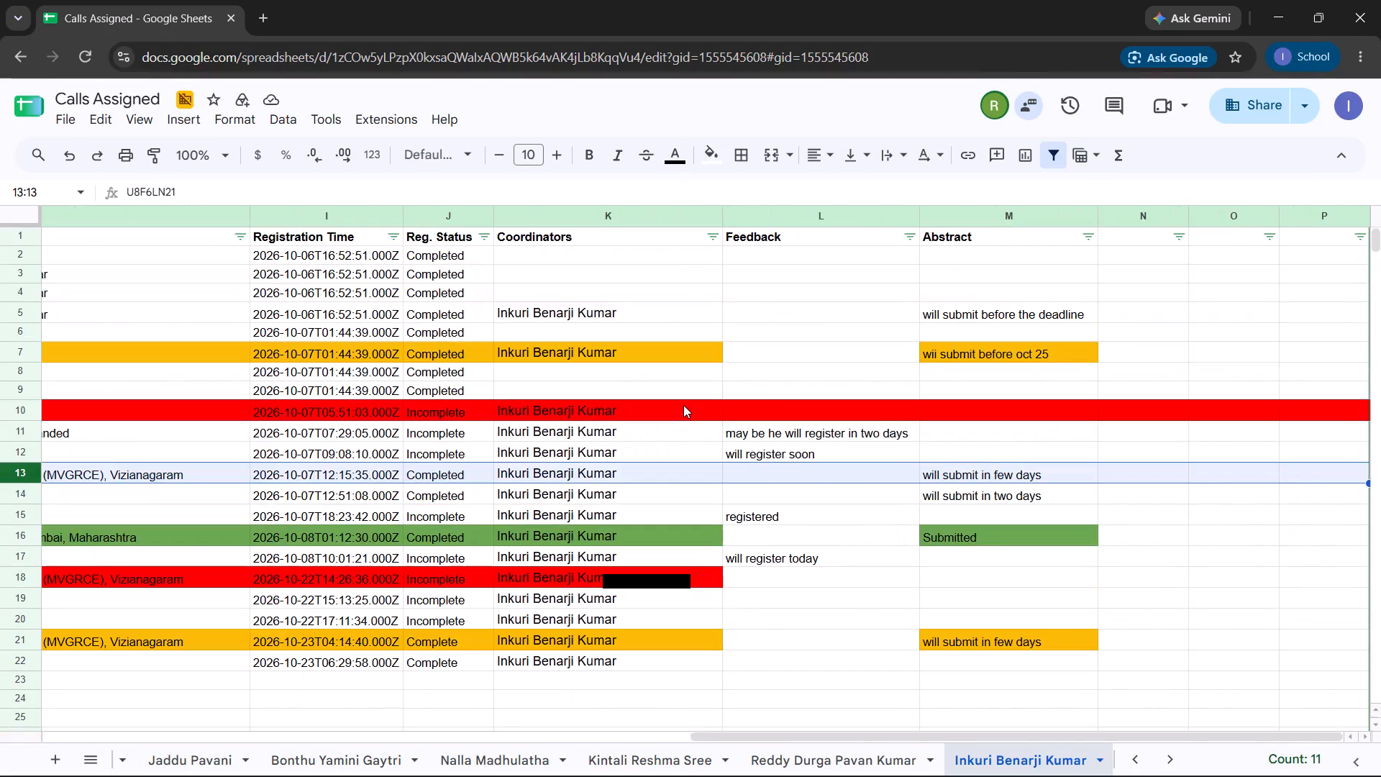
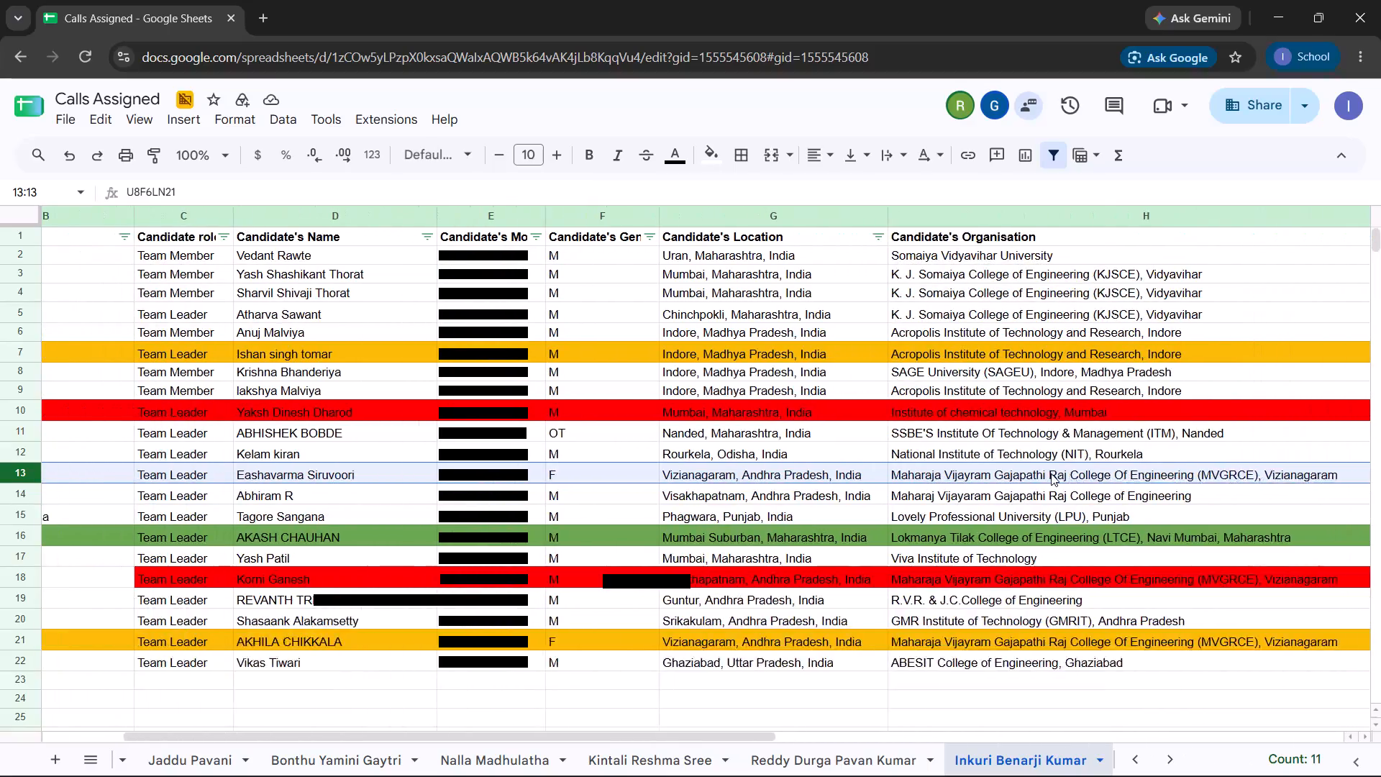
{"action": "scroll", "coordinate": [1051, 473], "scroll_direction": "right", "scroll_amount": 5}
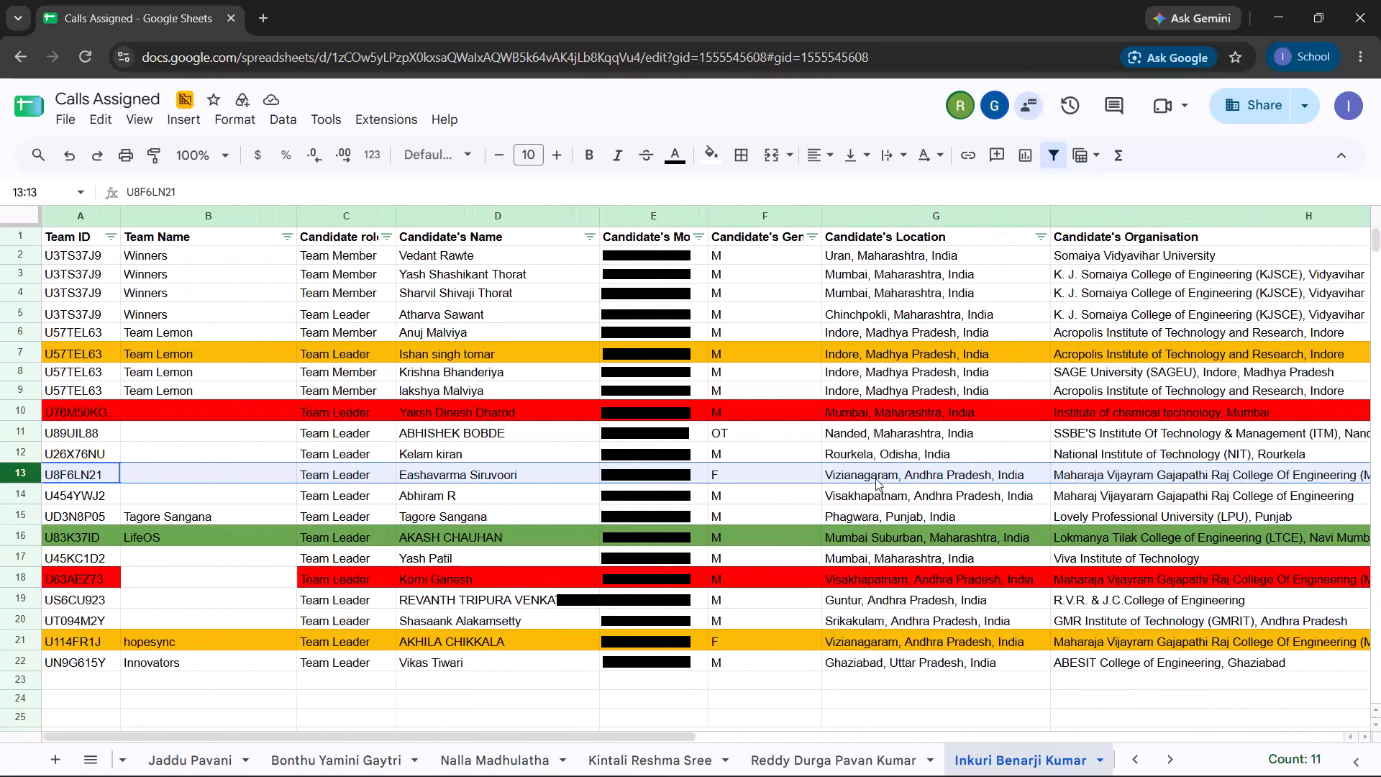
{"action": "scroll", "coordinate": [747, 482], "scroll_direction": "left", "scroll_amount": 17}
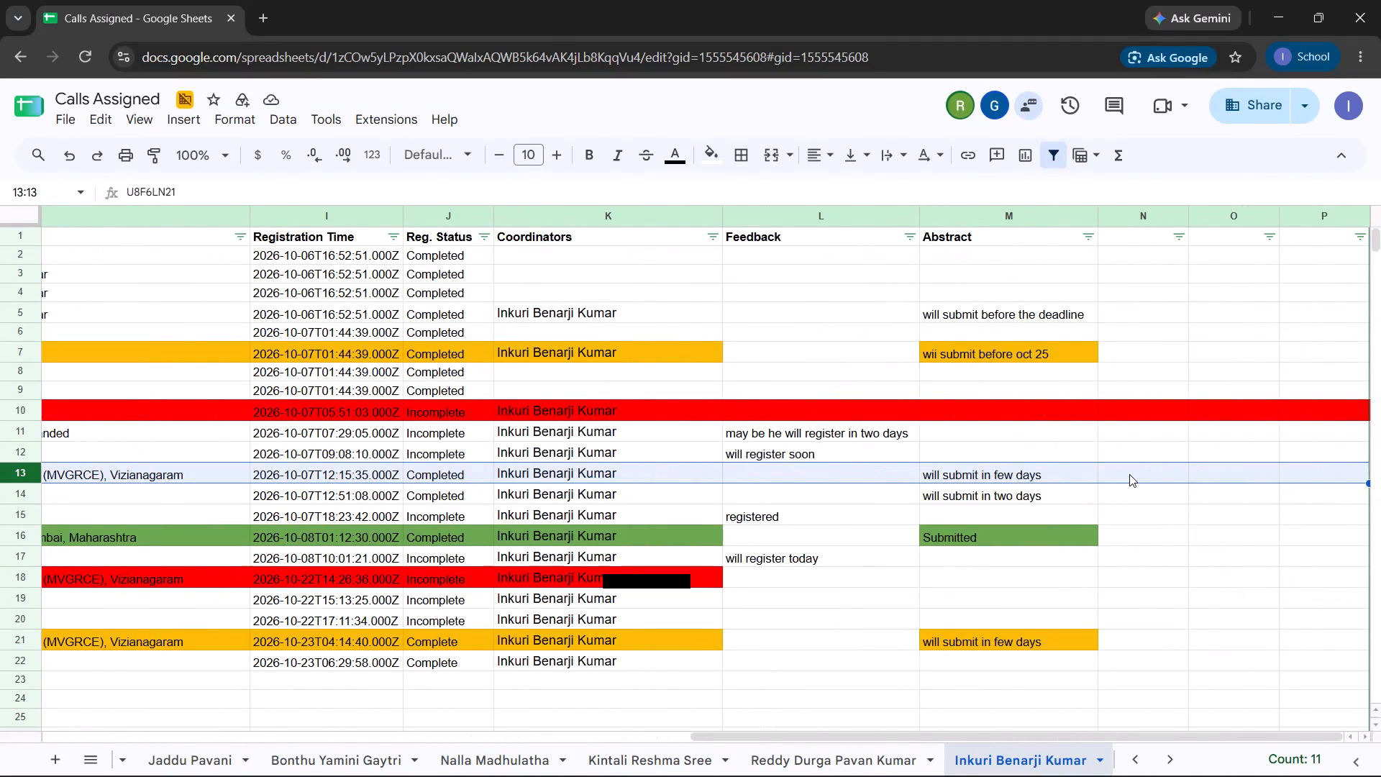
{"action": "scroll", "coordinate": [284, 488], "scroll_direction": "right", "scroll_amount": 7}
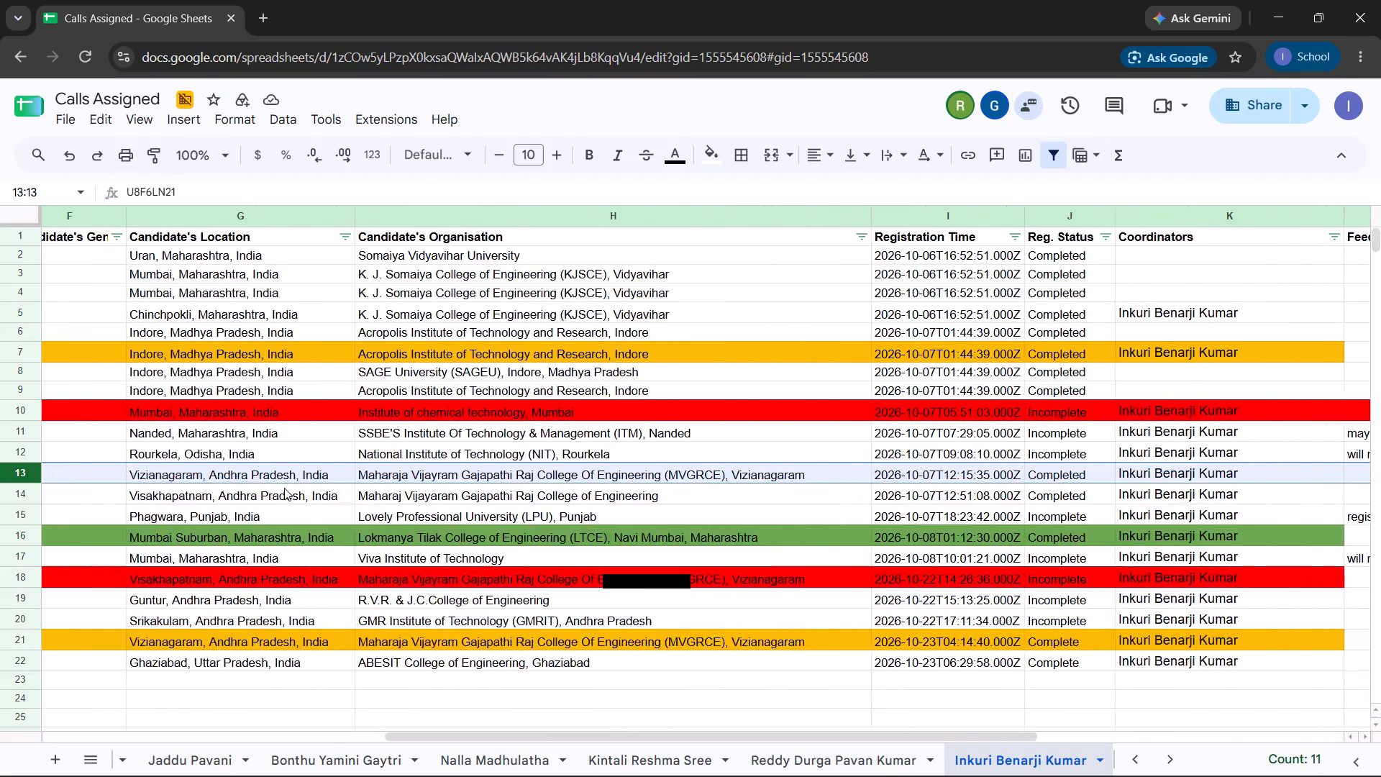
Copy the mobile number of team U8F6LN21's leader from inside its cell in row 13.
{"action": "scroll", "coordinate": [284, 488], "scroll_direction": "right", "scroll_amount": 8}
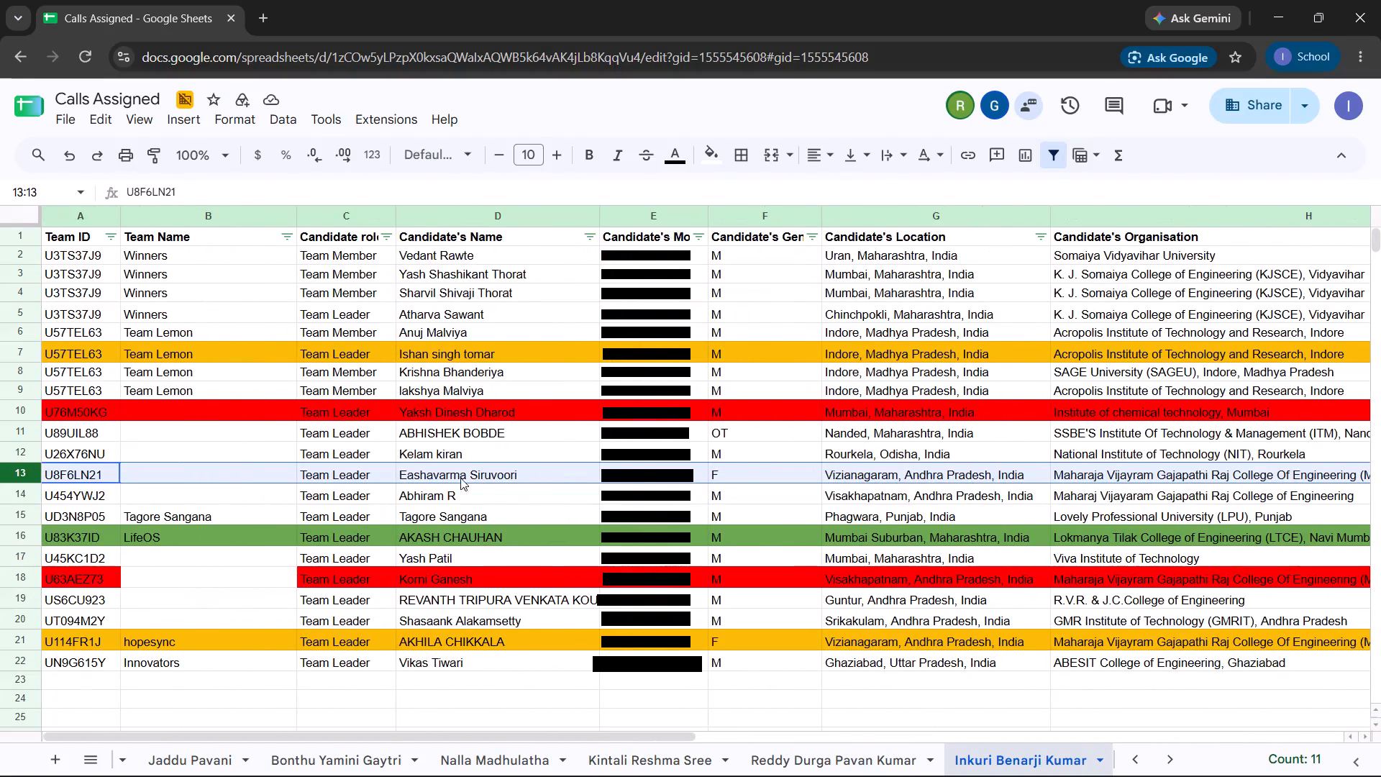
{"action": "left_click", "coordinate": [684, 472]}
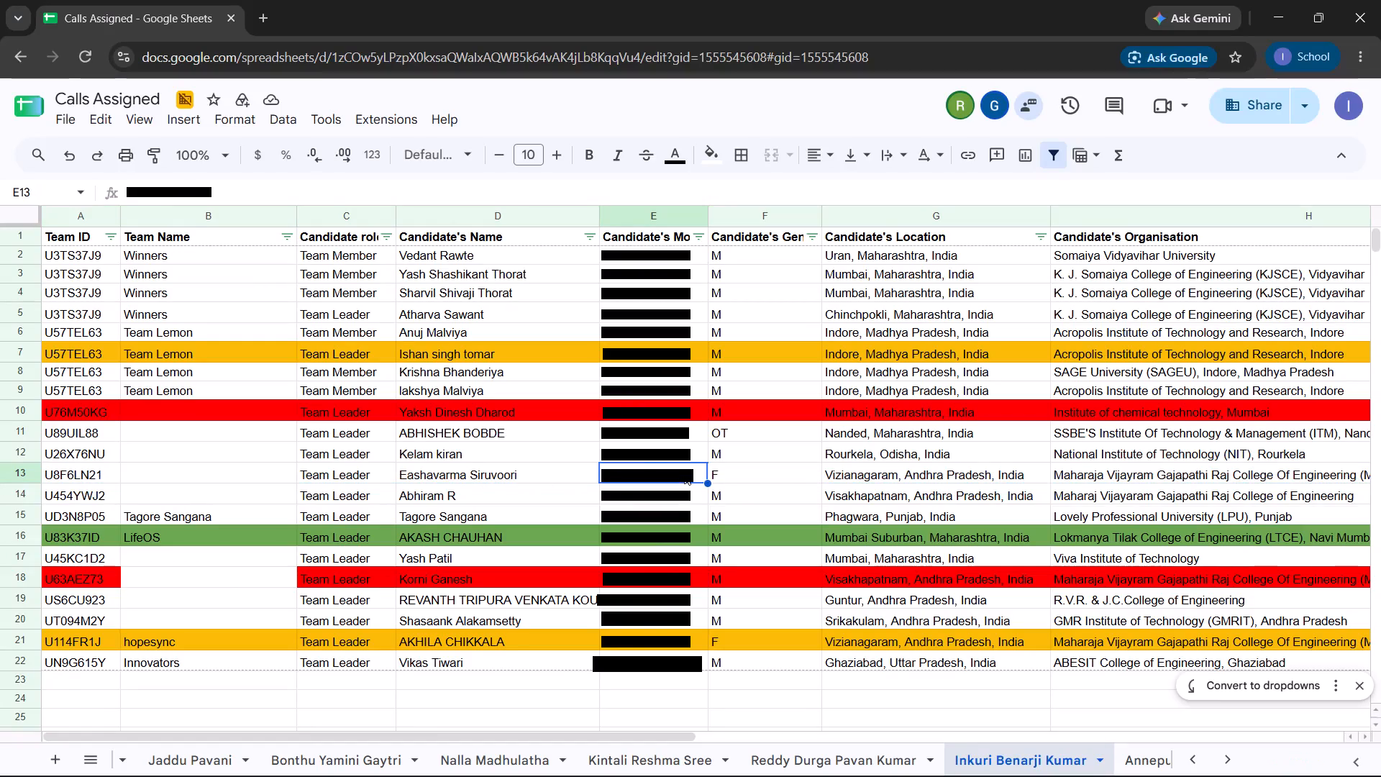
{"action": "double_click", "coordinate": [684, 472]}
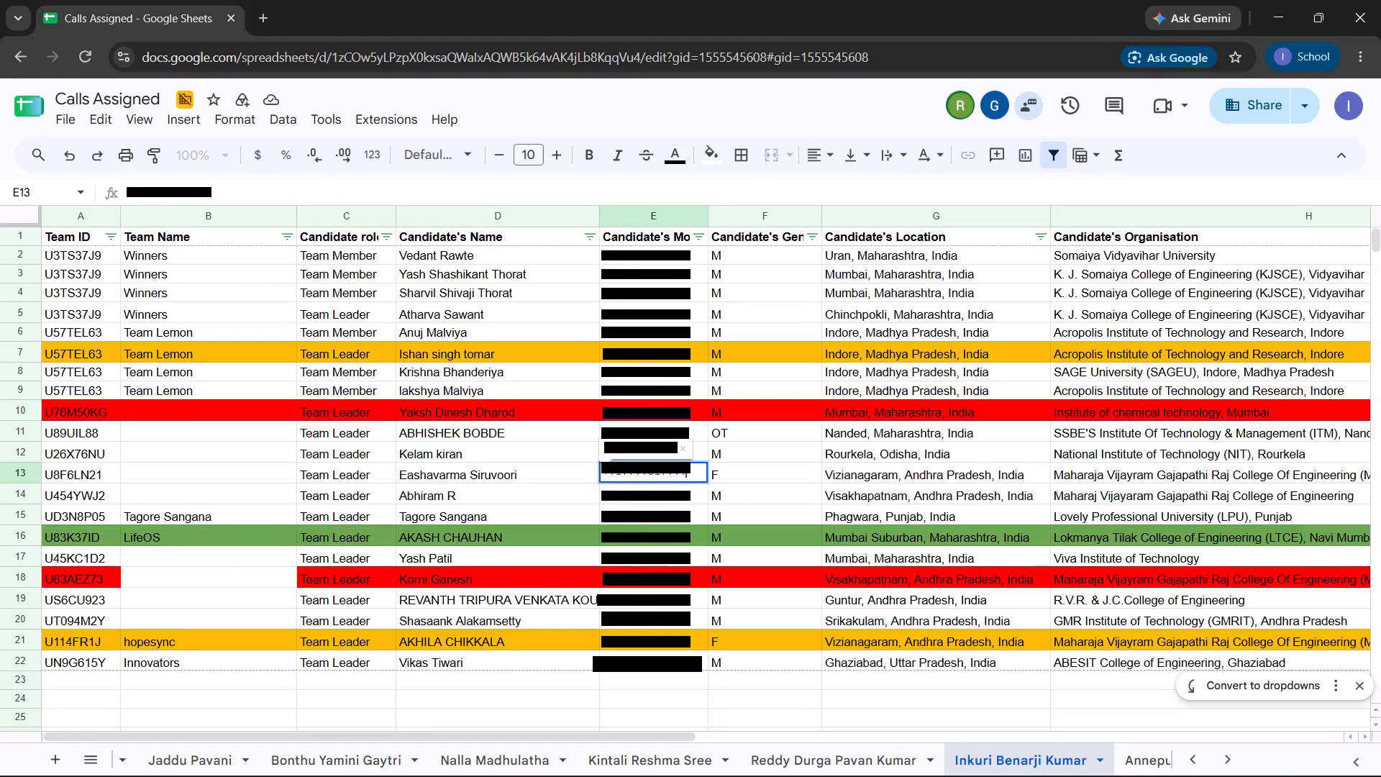
{"action": "left_click_drag", "start_coordinate": [690, 472], "coordinate": [621, 470]}
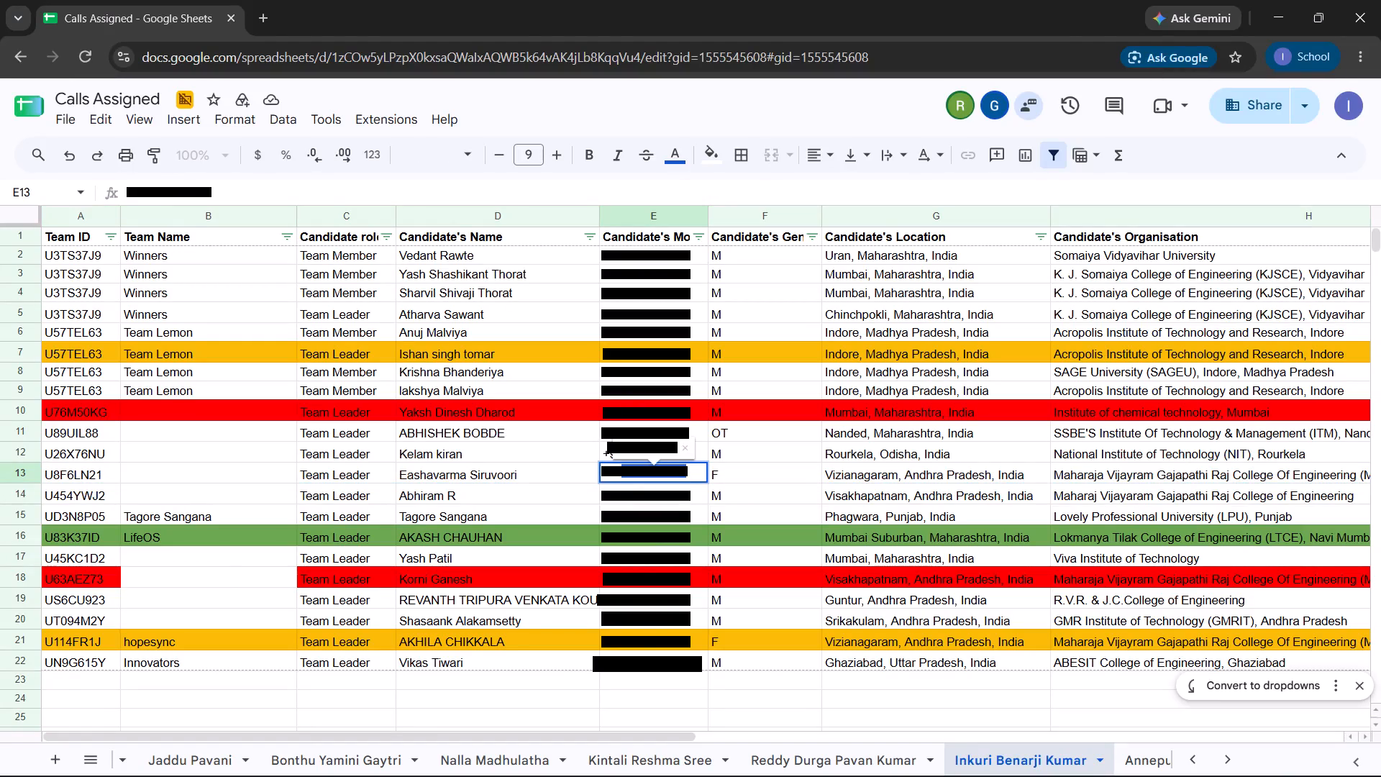
{"action": "key", "text": "ctrl+c"}
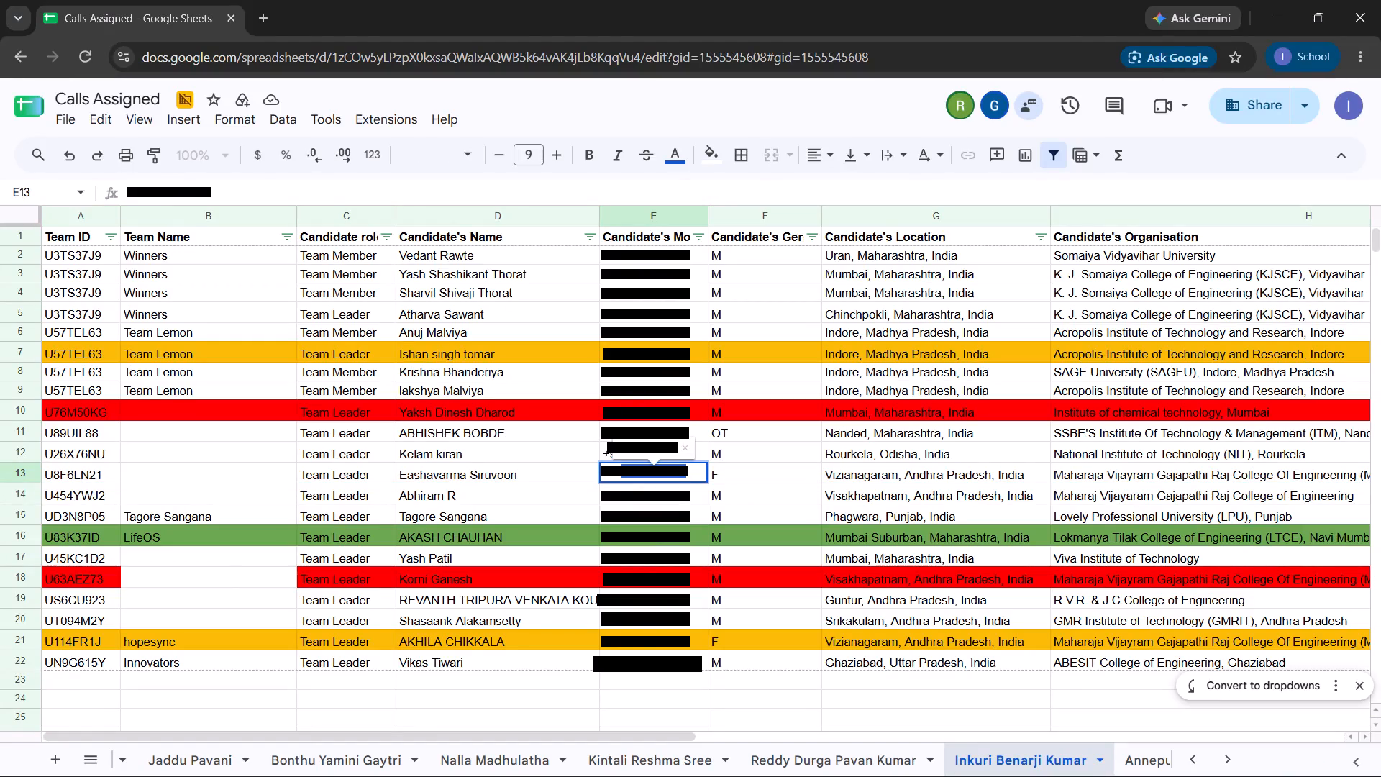